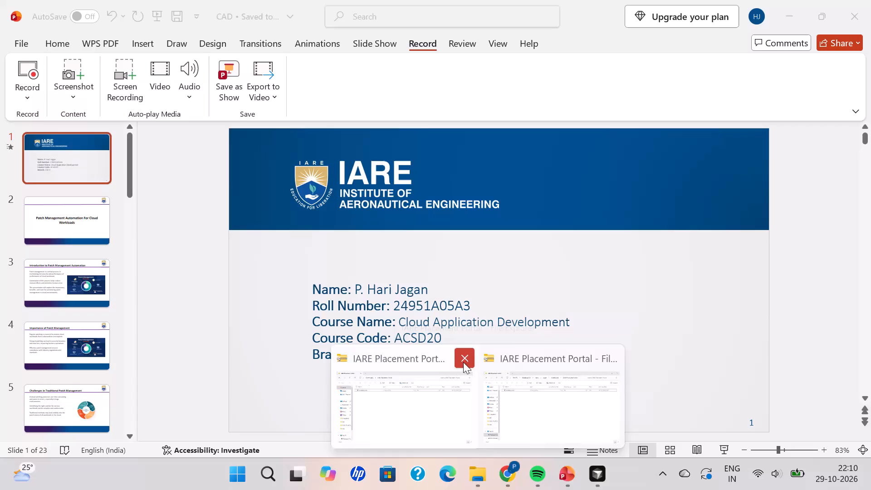
Close the remaining IARE Placement Portal folder window and the CAD presentation.
{"action": "left_click", "coordinate": [539, 358]}
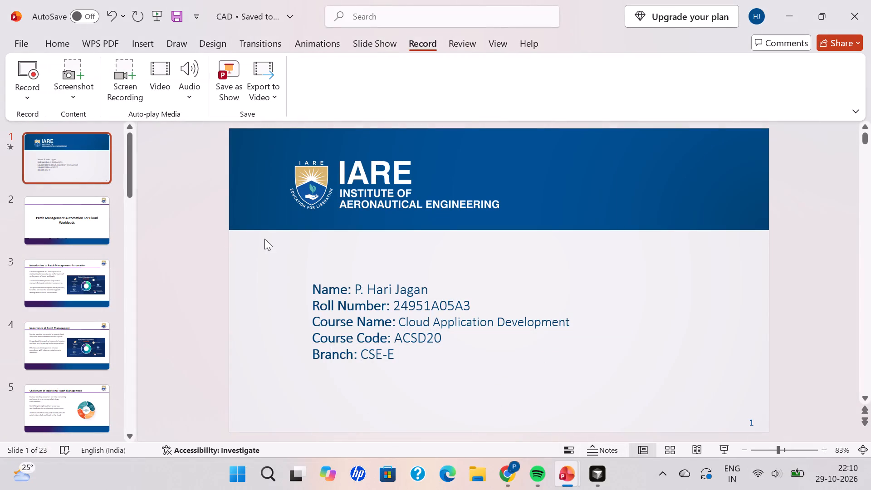
{"action": "left_click", "coordinate": [865, 8]}
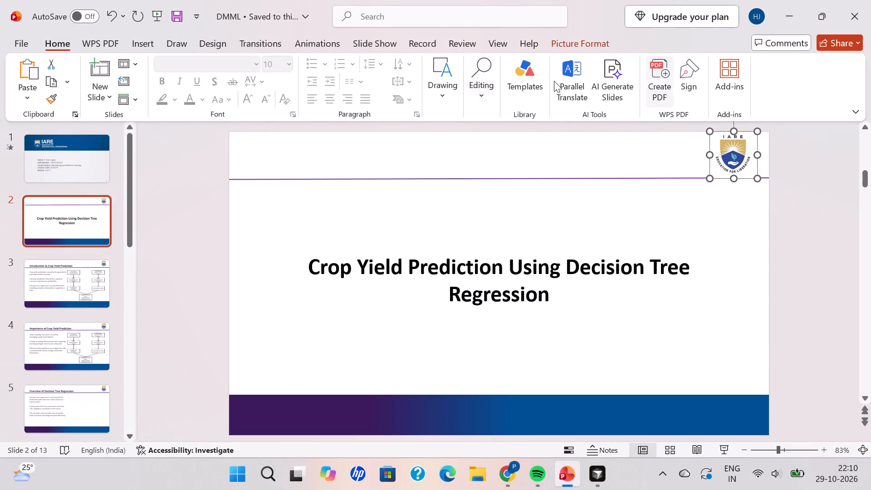
Open the Constraint Propagation In Puzzles presentation from the Downloads "new" folder and enable editing.
{"action": "left_click", "coordinate": [26, 44]}
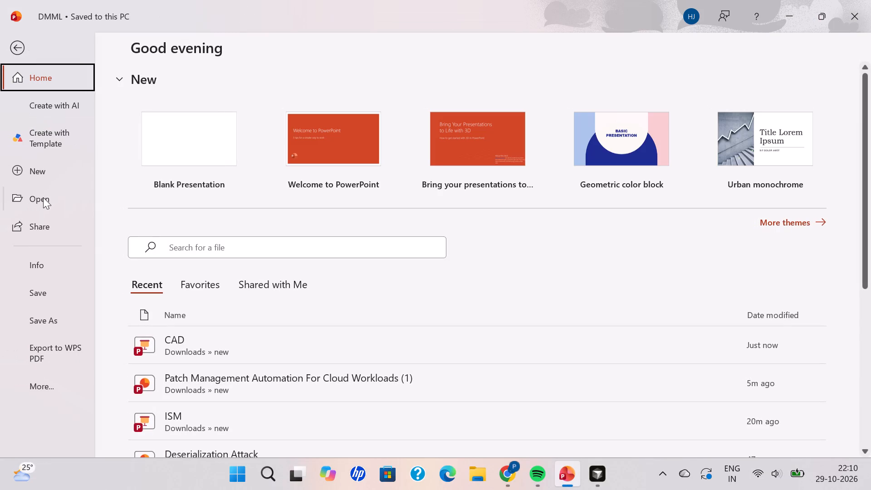
{"action": "left_click", "coordinate": [48, 195]}
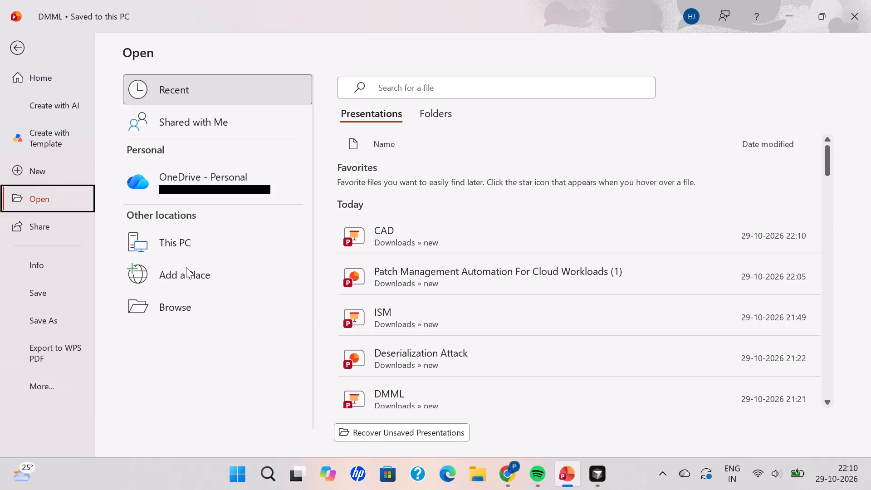
{"action": "left_click", "coordinate": [179, 307]}
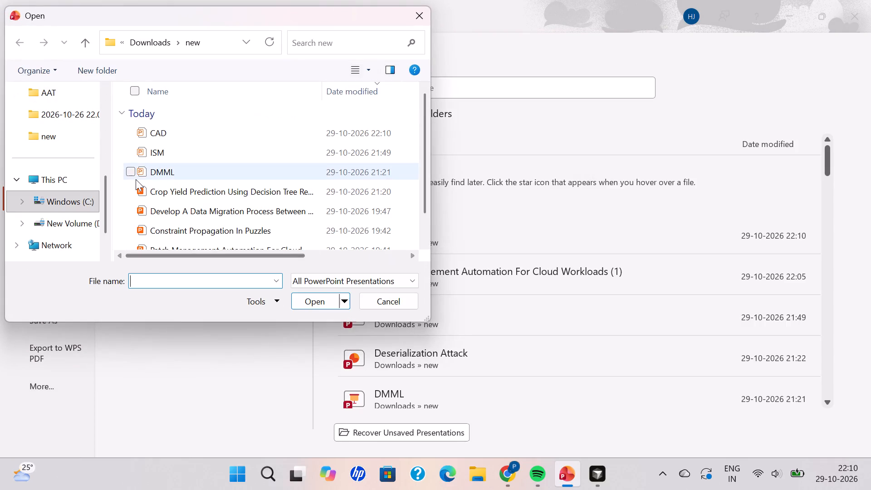
{"action": "scroll", "coordinate": [139, 210], "scroll_direction": "down", "scroll_amount": 1}
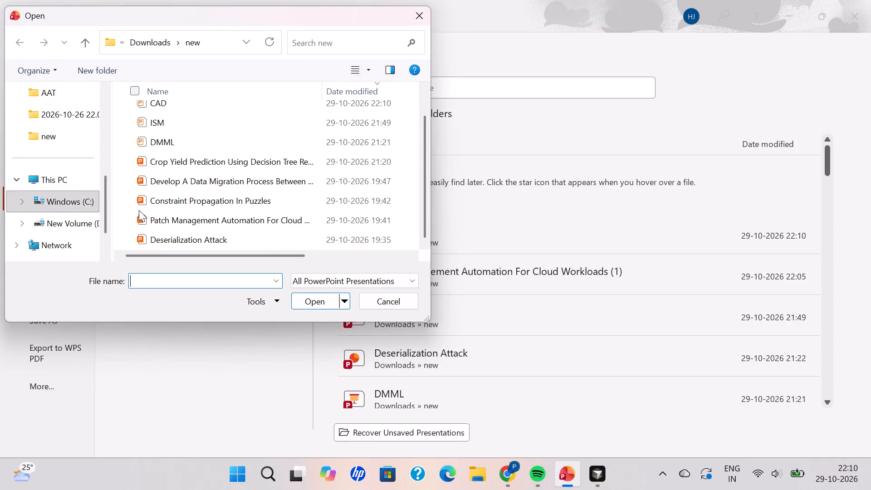
{"action": "scroll", "coordinate": [130, 171], "scroll_direction": "down", "scroll_amount": 1}
{"action": "left_click", "coordinate": [165, 202]}
{"action": "left_click", "coordinate": [320, 295]}
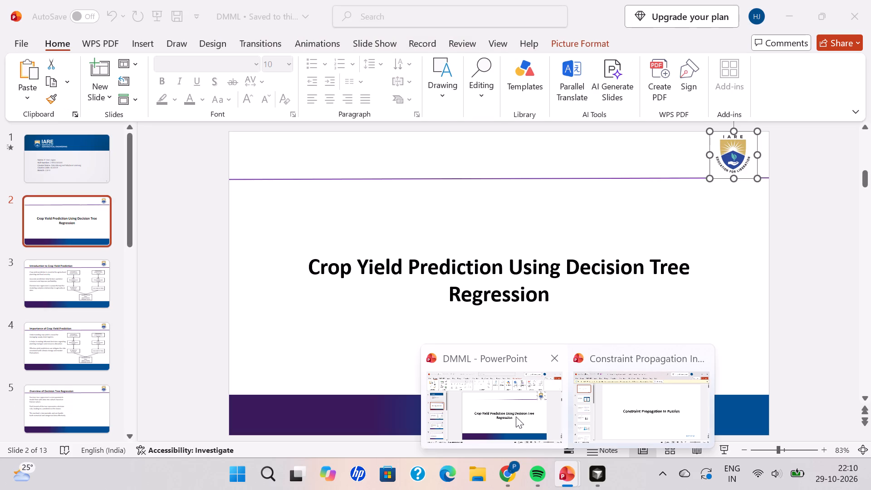
{"action": "left_click", "coordinate": [603, 412]}
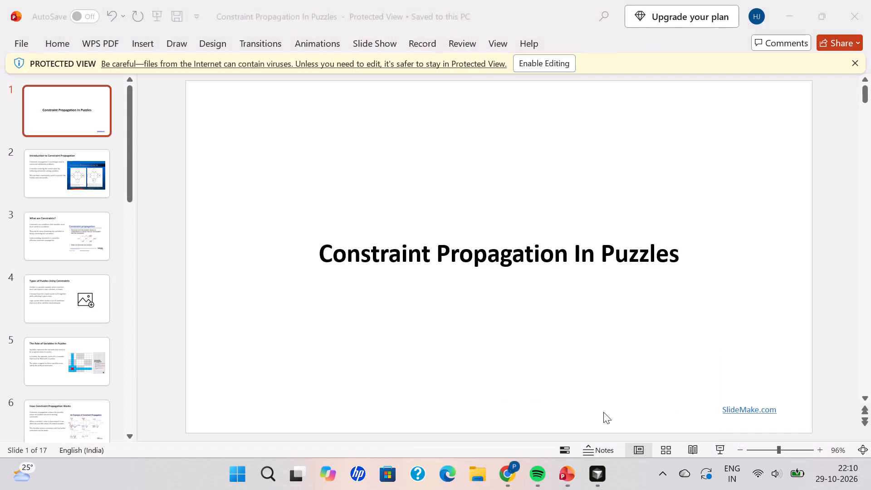
{"action": "left_click", "coordinate": [543, 61]}
Switch to Chrome and get the assigned AAT-II questions for courses ACSD38 and ACSD21.
{"action": "left_click", "coordinate": [496, 476]}
{"action": "scroll", "coordinate": [257, 142], "scroll_direction": "up", "scroll_amount": 2}
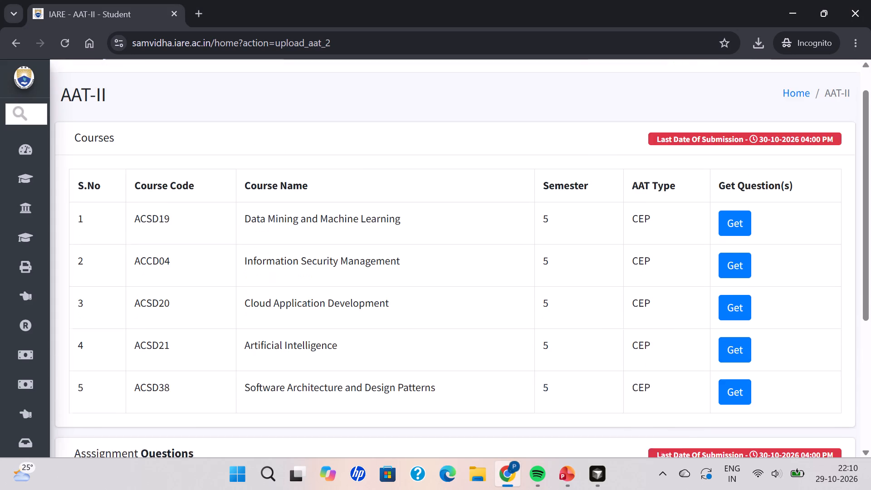
{"action": "scroll", "coordinate": [257, 142], "scroll_direction": "up", "scroll_amount": 1}
{"action": "scroll", "coordinate": [257, 142], "scroll_direction": "down", "scroll_amount": 1}
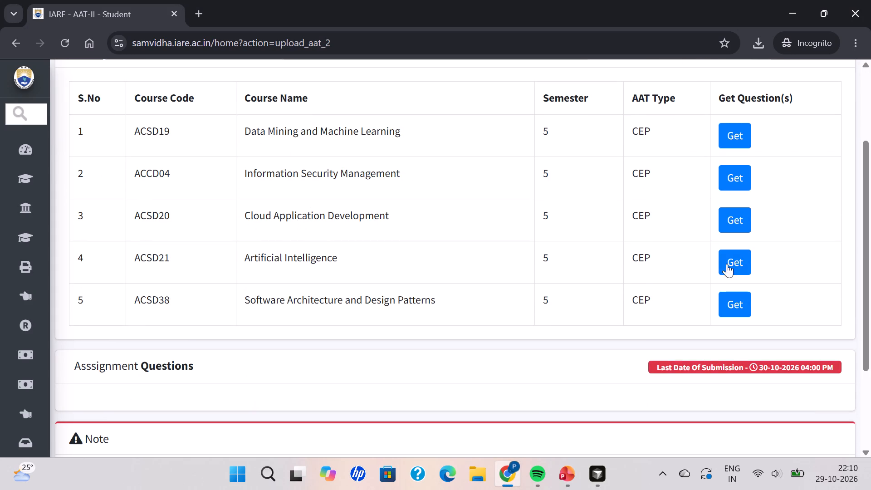
{"action": "left_click", "coordinate": [739, 302]}
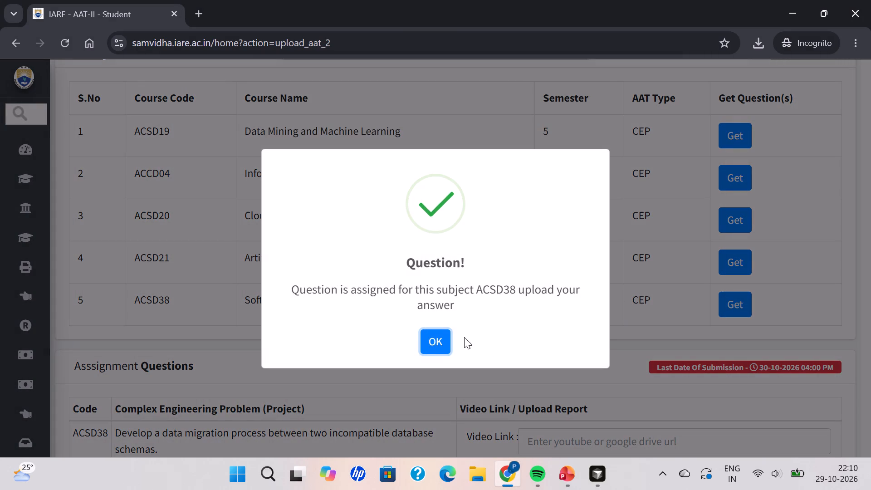
{"action": "left_click", "coordinate": [422, 337]}
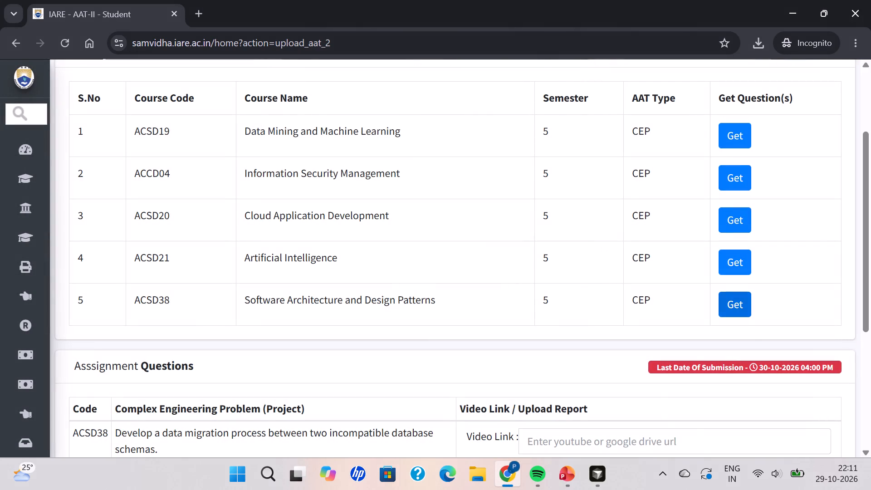
{"action": "left_click", "coordinate": [732, 256]}
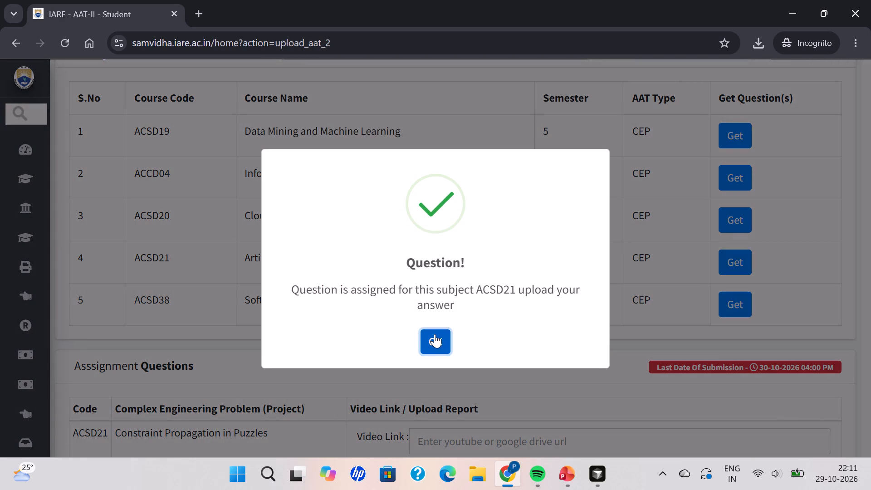
{"action": "left_click", "coordinate": [435, 334]}
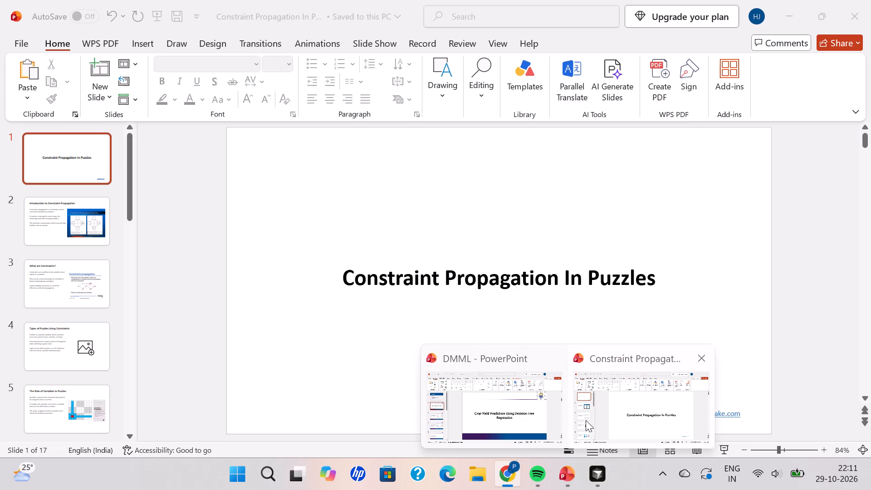
Copy the IARE title slide from the DMML presentation and switch back to the Constraint Propagation In Puzzles presentation.
{"action": "left_click", "coordinate": [586, 420]}
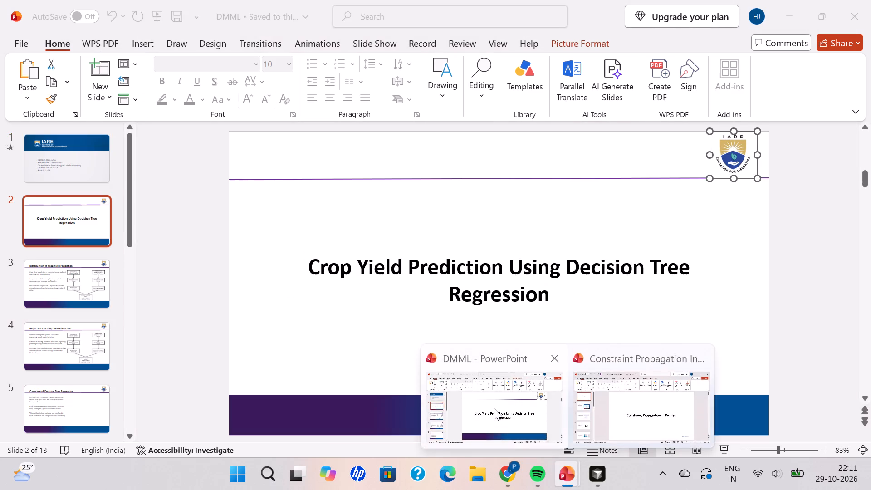
{"action": "left_click", "coordinate": [494, 408]}
{"action": "right_click", "coordinate": [93, 176]}
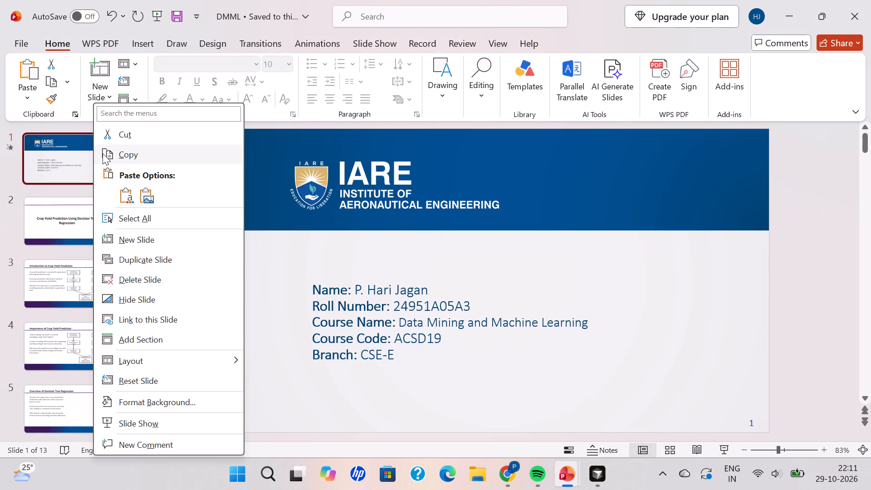
{"action": "left_click", "coordinate": [110, 151]}
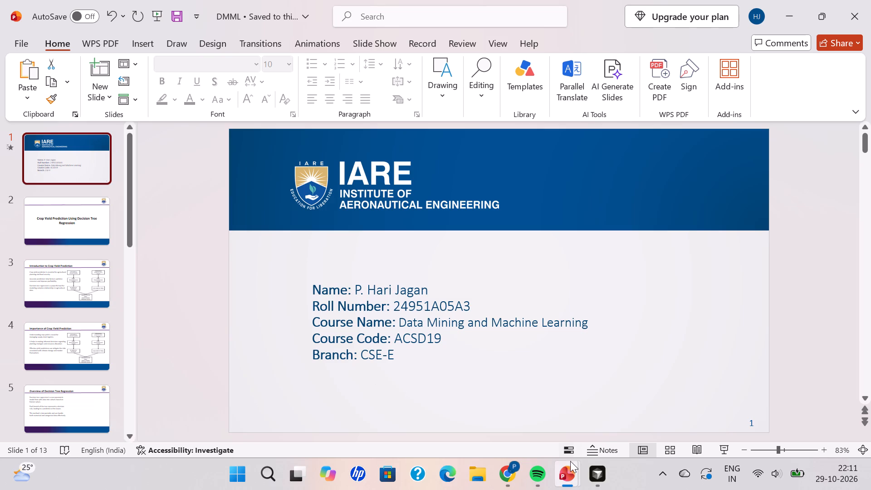
{"action": "left_click", "coordinate": [599, 430]}
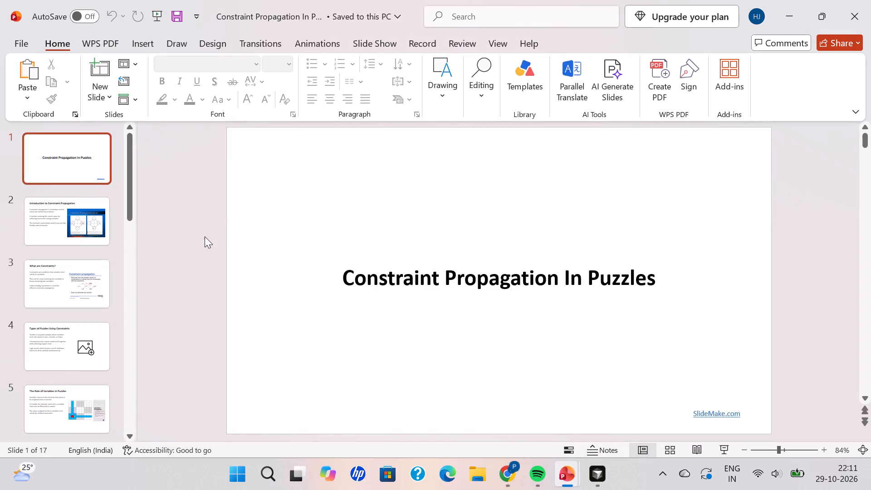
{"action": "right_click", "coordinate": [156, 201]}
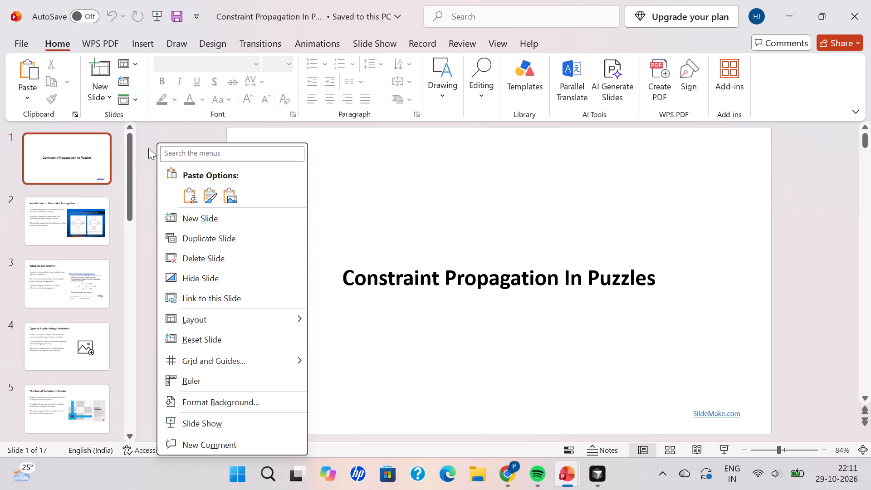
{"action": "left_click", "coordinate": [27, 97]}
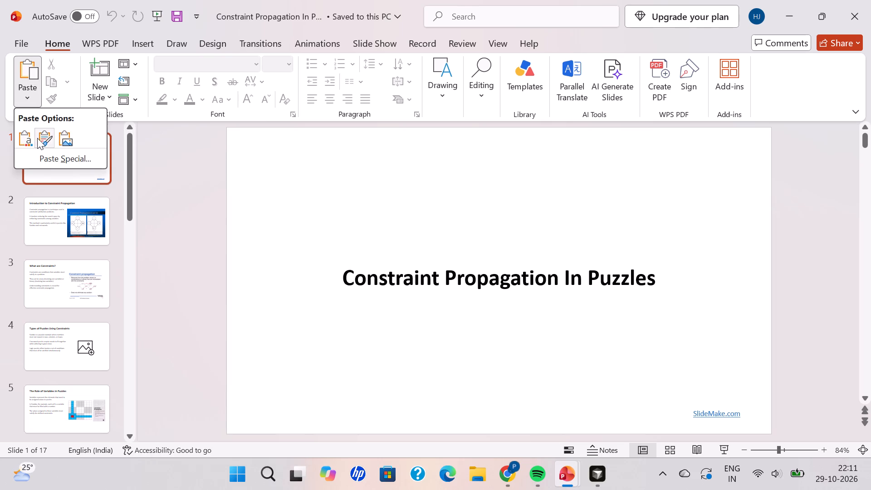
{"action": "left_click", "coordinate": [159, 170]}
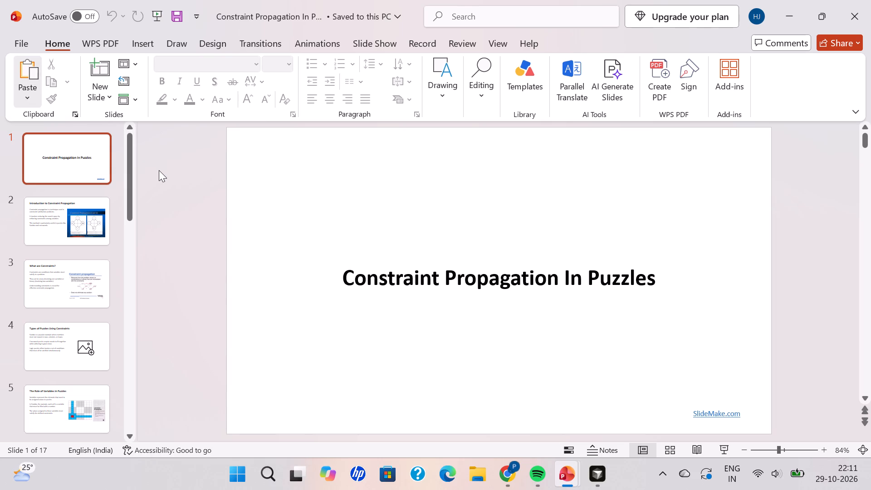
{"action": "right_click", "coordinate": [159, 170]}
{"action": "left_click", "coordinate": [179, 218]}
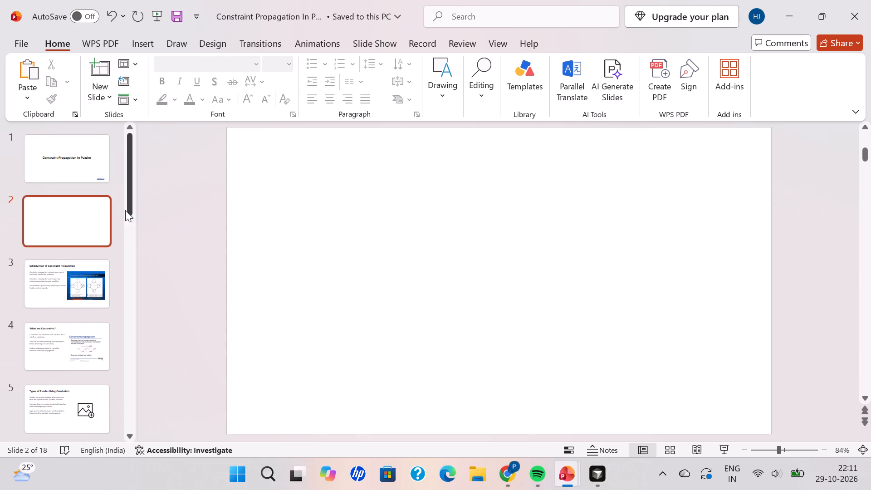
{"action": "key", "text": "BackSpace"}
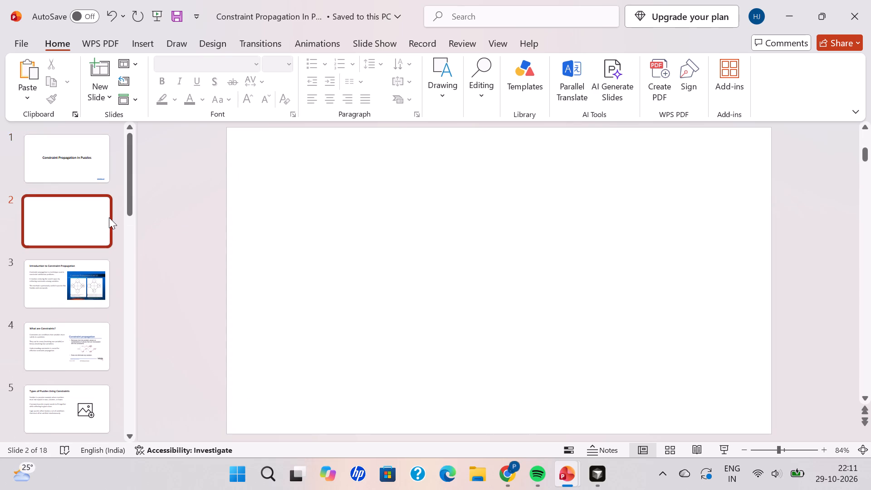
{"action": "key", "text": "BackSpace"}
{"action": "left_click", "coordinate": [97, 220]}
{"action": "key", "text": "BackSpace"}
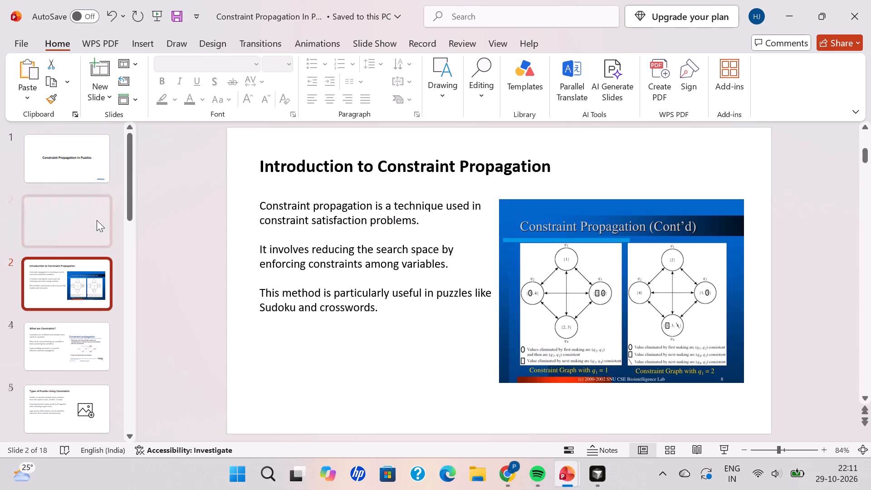
Paste the copied IARE title slide and move it to the first position in the deck.
{"action": "key", "text": "ctrl+v"}
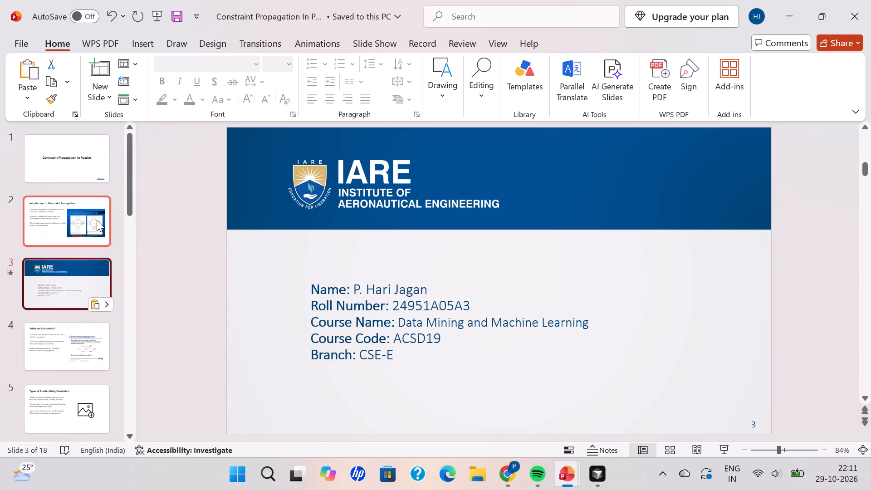
{"action": "left_click_drag", "start_coordinate": [80, 294], "coordinate": [93, 27]}
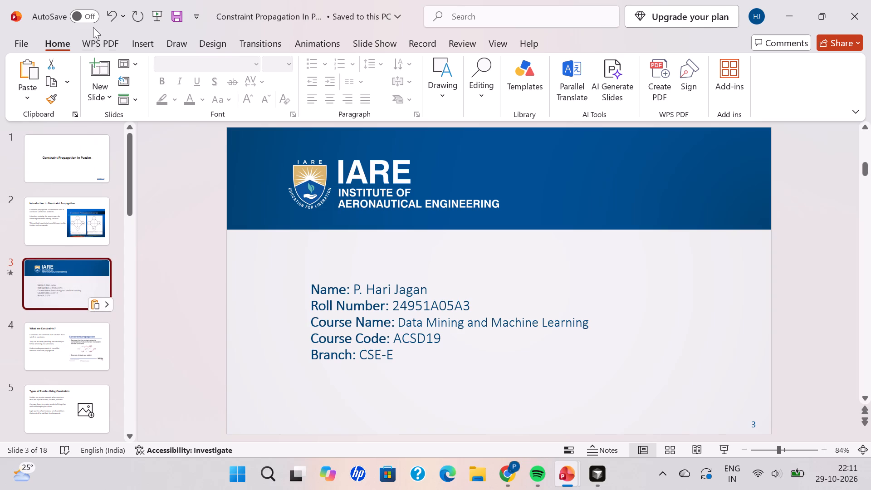
{"action": "left_click_drag", "start_coordinate": [57, 279], "coordinate": [62, 134]}
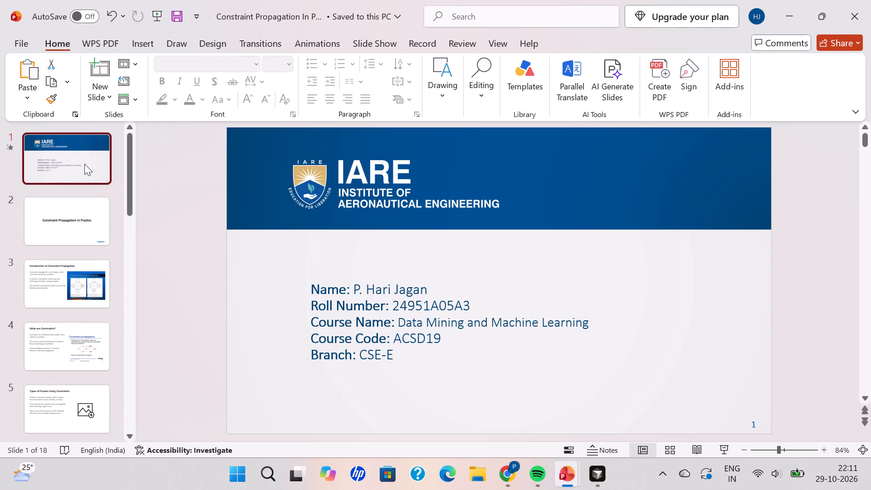
Clear the existing value from the Course Name line on the title slide.
{"action": "left_click", "coordinate": [336, 302]}
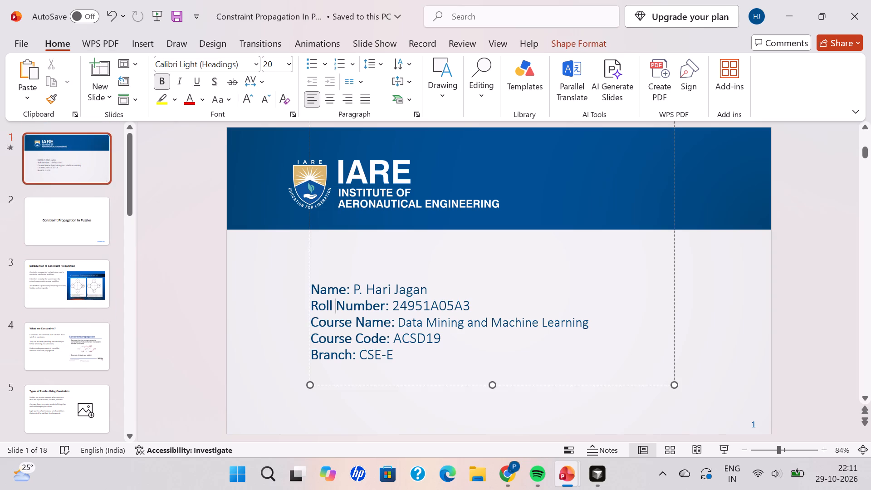
{"action": "left_click_drag", "start_coordinate": [590, 315], "coordinate": [408, 315]}
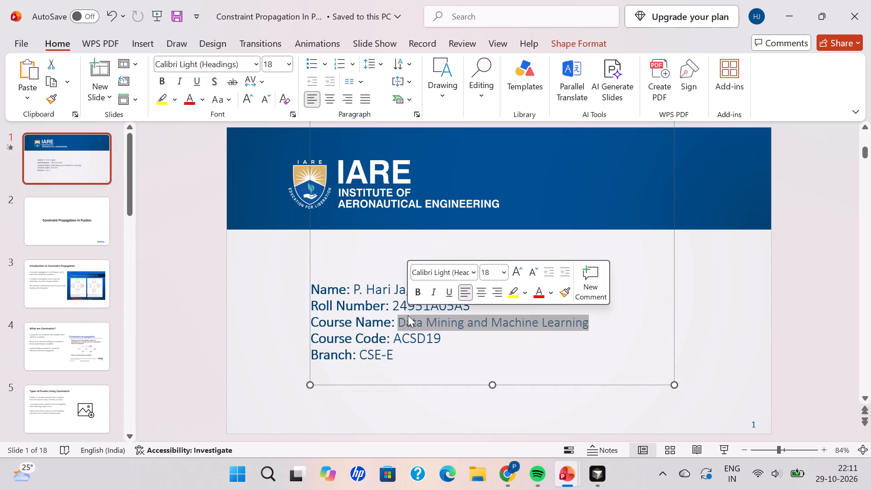
{"action": "key", "text": "BackSpace"}
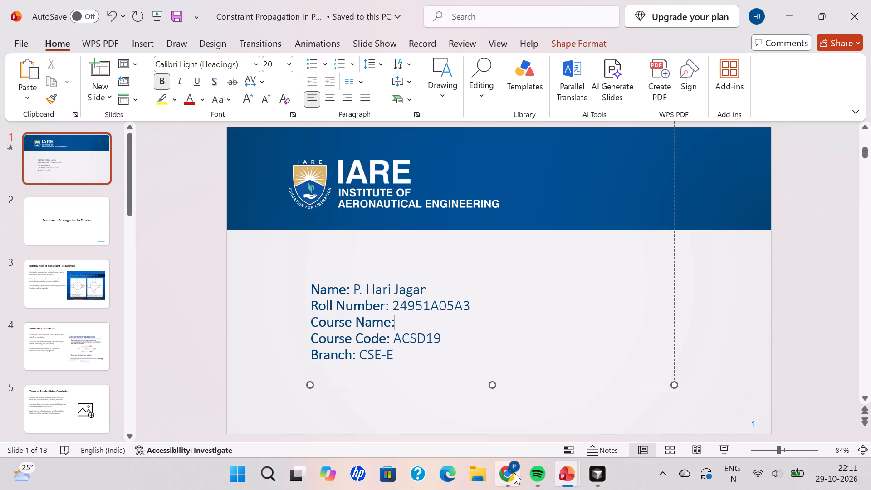
Copy the course name Artificial Intelligence from the AAT-II page in Chrome and return to the Constraint Propagation In Puzzles presentation.
{"action": "left_click", "coordinate": [521, 414]}
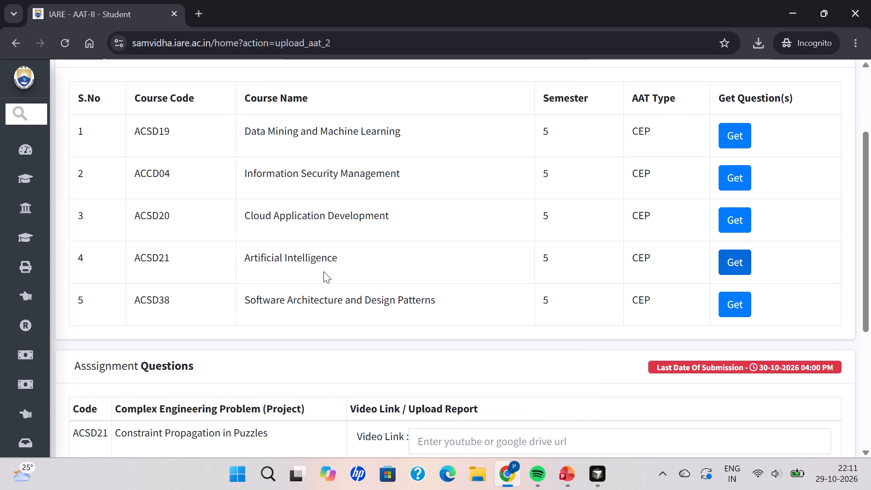
{"action": "left_click_drag", "start_coordinate": [343, 254], "coordinate": [241, 254]}
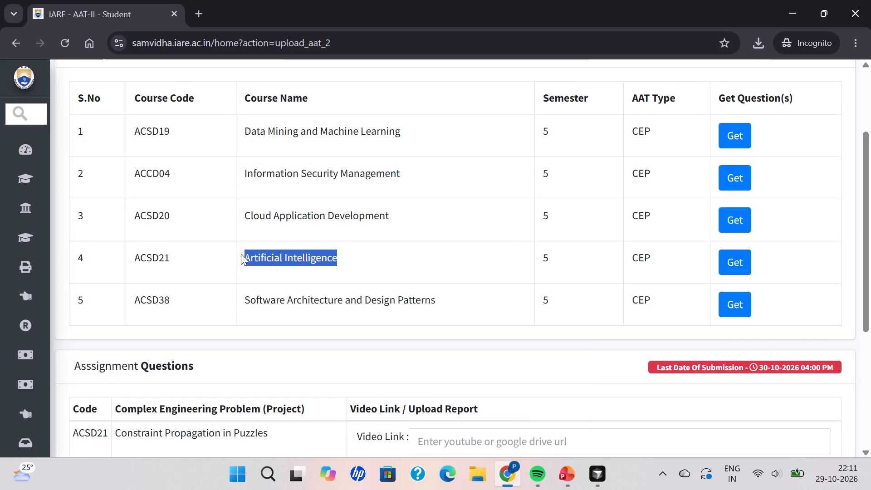
{"action": "left_click_drag", "start_coordinate": [241, 254], "coordinate": [240, 254]}
{"action": "key", "text": "ctrl+c"}
{"action": "right_click", "coordinate": [256, 255]}
{"action": "right_click", "coordinate": [277, 256]}
{"action": "key", "text": "ctrl+c"}
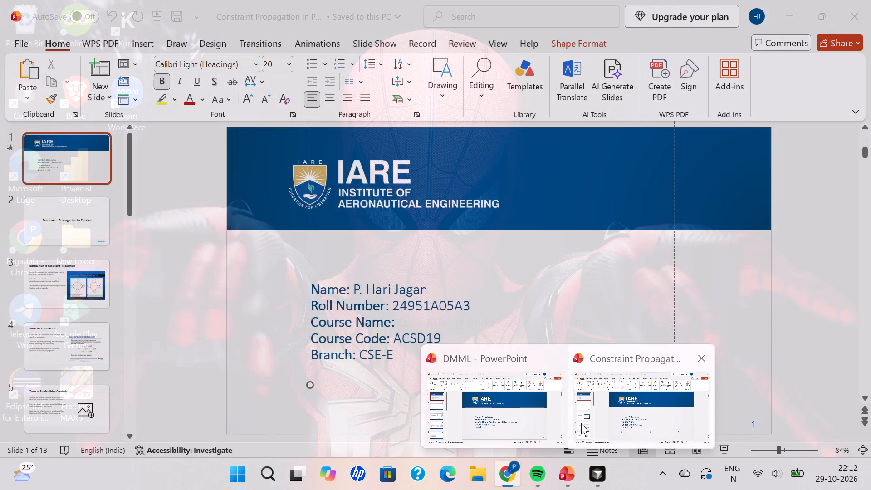
{"action": "left_click", "coordinate": [583, 422]}
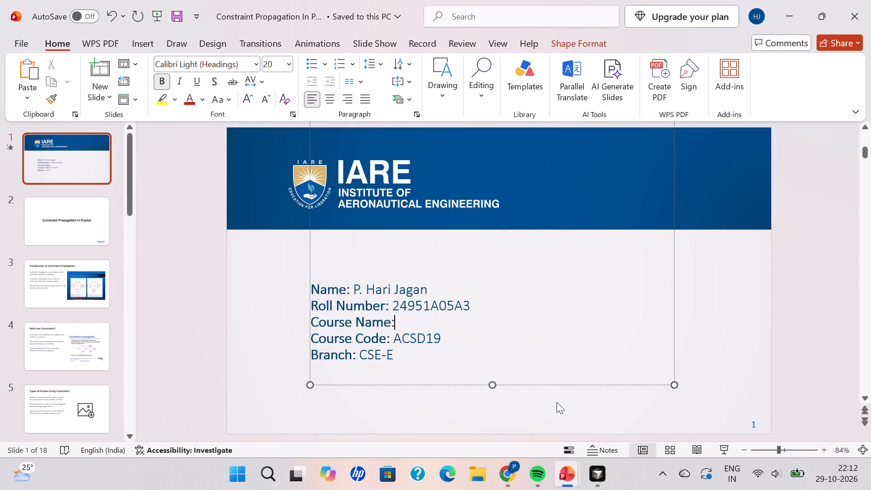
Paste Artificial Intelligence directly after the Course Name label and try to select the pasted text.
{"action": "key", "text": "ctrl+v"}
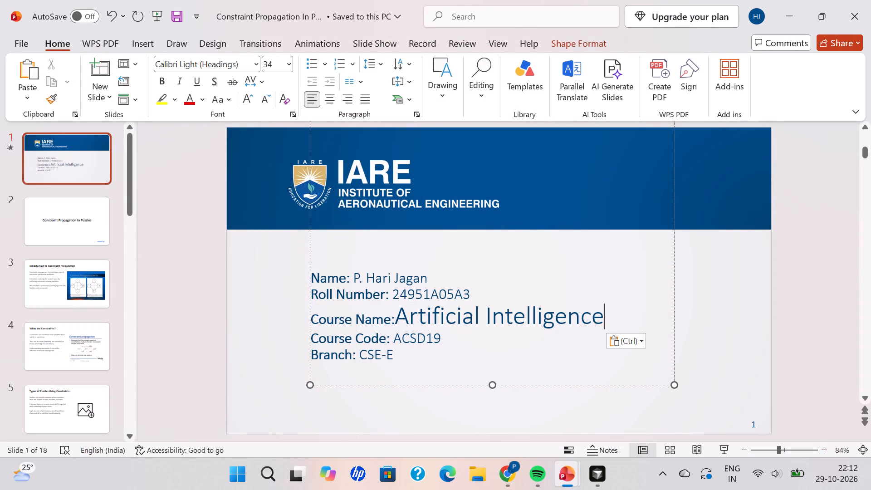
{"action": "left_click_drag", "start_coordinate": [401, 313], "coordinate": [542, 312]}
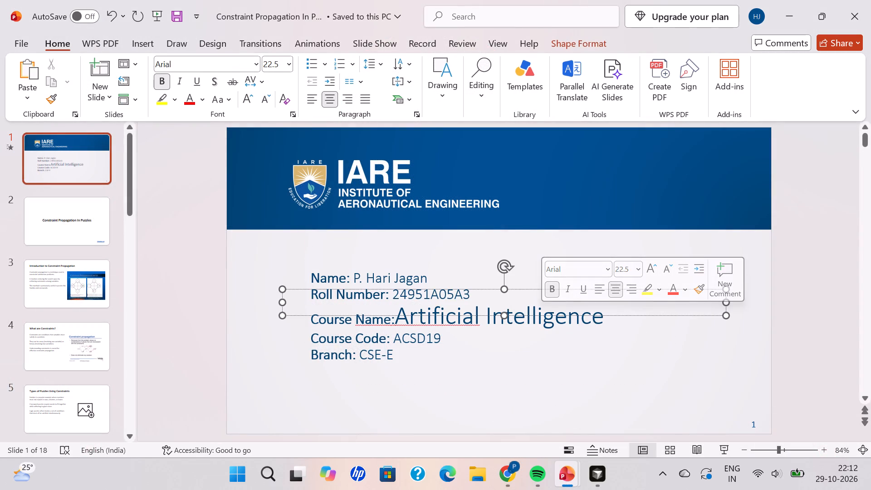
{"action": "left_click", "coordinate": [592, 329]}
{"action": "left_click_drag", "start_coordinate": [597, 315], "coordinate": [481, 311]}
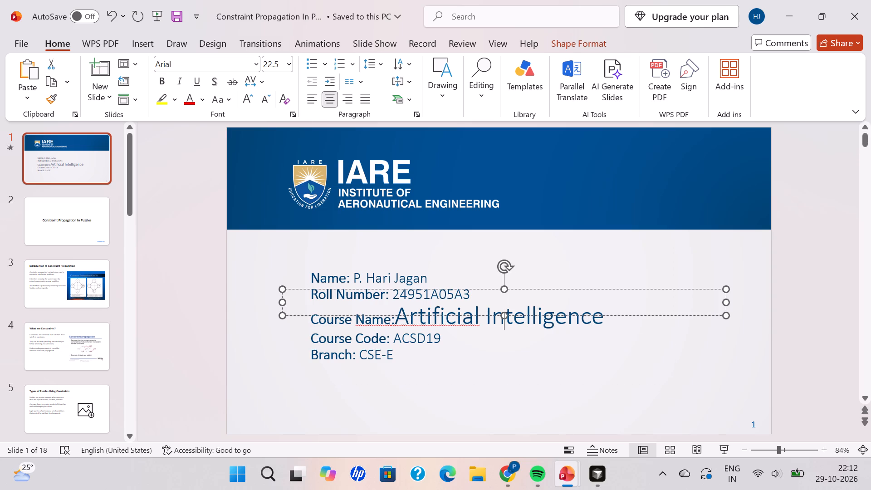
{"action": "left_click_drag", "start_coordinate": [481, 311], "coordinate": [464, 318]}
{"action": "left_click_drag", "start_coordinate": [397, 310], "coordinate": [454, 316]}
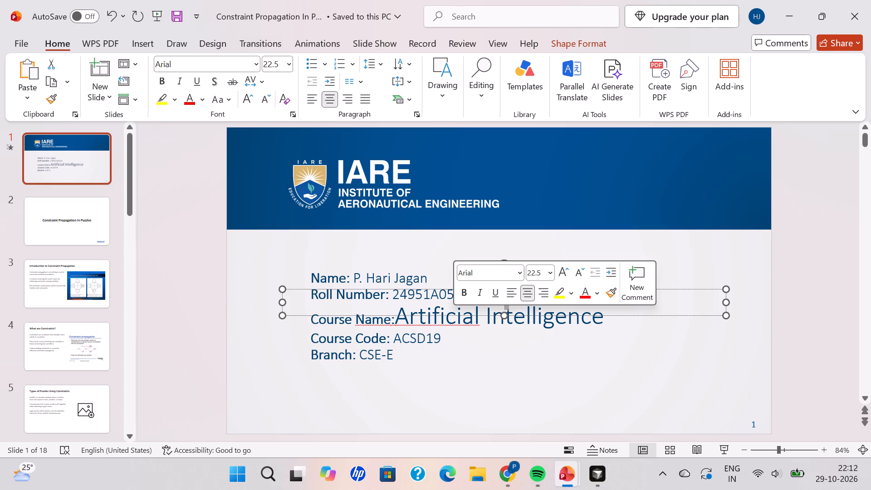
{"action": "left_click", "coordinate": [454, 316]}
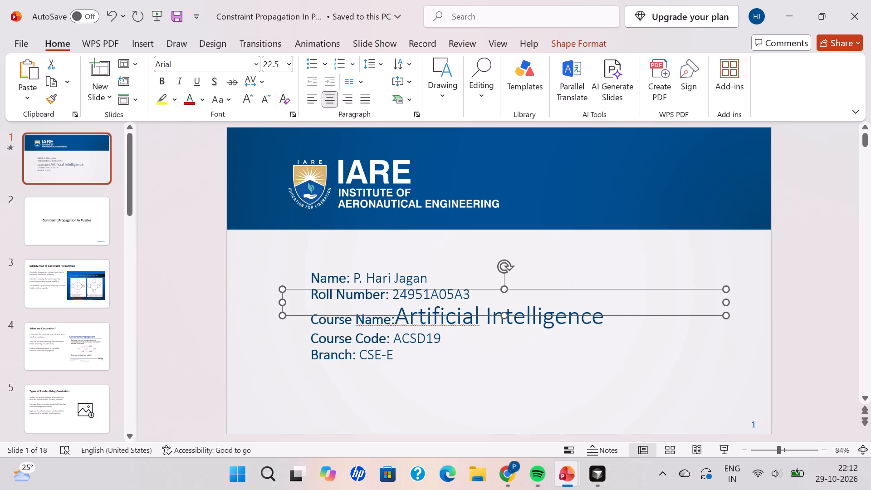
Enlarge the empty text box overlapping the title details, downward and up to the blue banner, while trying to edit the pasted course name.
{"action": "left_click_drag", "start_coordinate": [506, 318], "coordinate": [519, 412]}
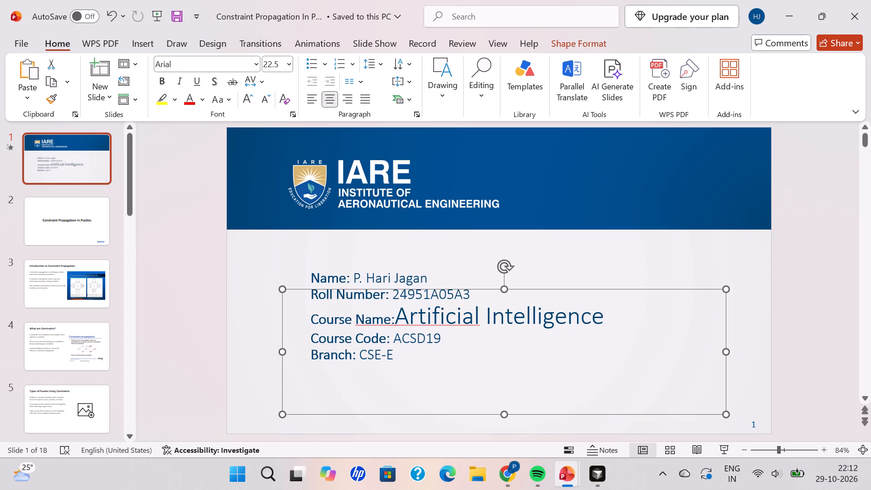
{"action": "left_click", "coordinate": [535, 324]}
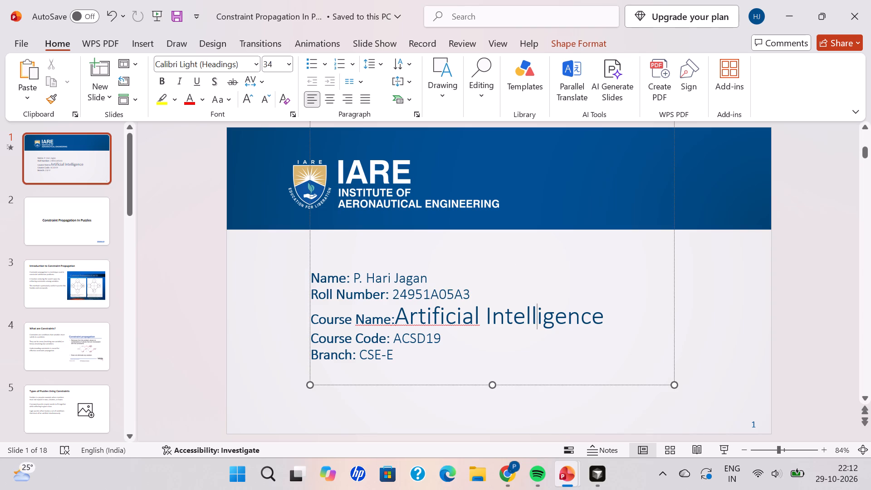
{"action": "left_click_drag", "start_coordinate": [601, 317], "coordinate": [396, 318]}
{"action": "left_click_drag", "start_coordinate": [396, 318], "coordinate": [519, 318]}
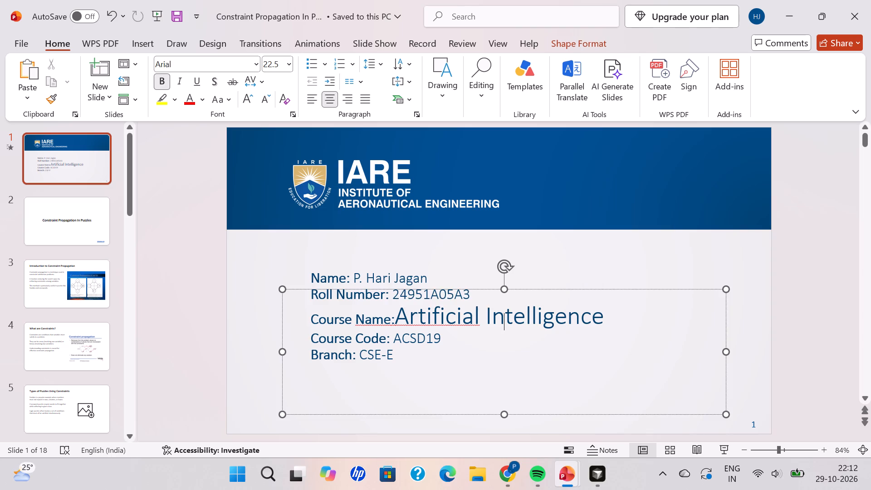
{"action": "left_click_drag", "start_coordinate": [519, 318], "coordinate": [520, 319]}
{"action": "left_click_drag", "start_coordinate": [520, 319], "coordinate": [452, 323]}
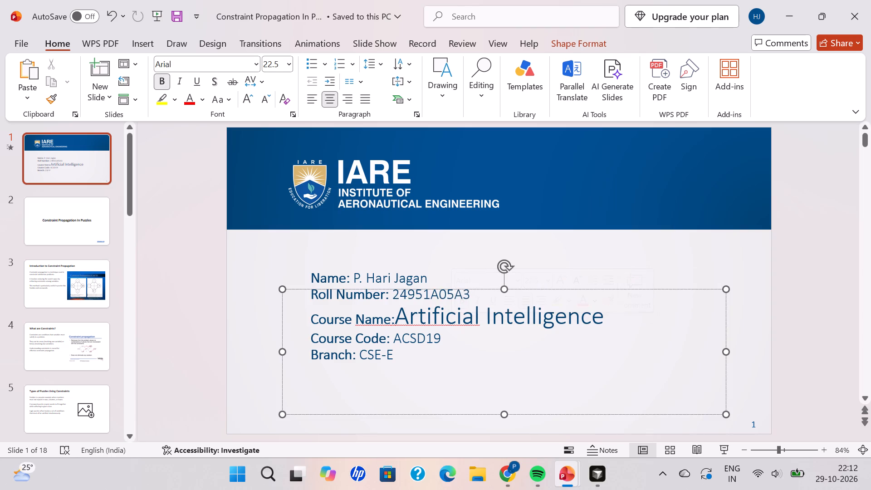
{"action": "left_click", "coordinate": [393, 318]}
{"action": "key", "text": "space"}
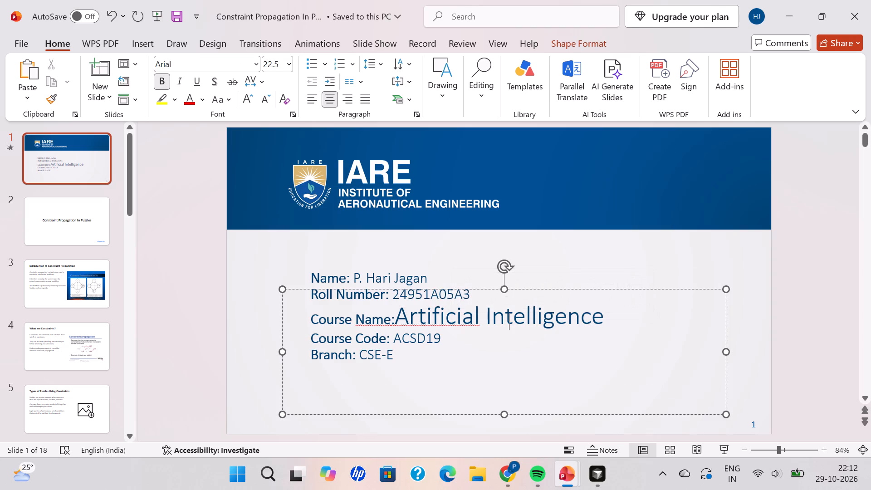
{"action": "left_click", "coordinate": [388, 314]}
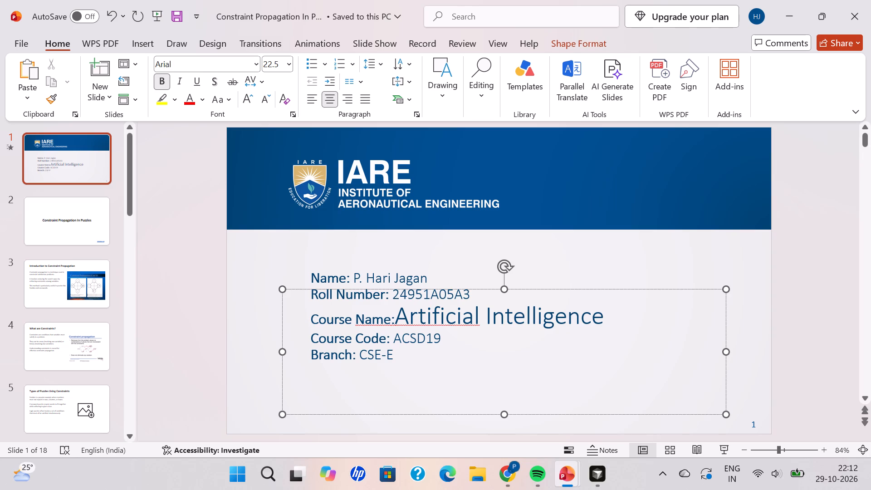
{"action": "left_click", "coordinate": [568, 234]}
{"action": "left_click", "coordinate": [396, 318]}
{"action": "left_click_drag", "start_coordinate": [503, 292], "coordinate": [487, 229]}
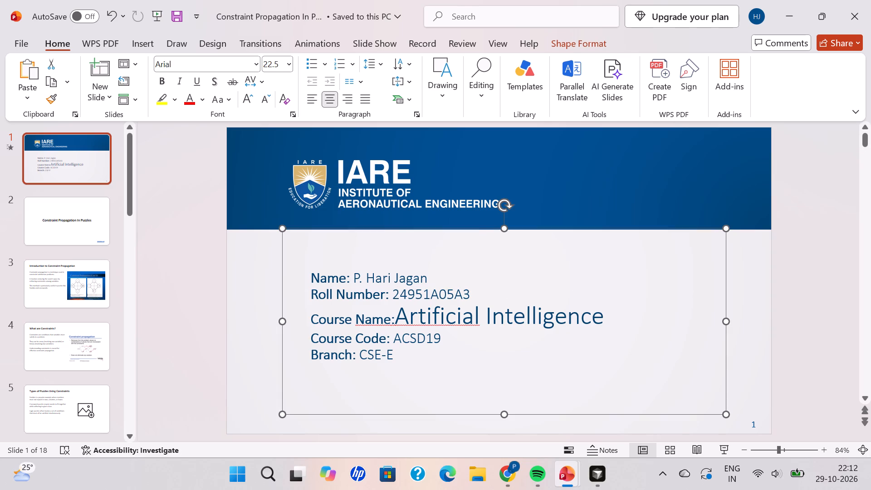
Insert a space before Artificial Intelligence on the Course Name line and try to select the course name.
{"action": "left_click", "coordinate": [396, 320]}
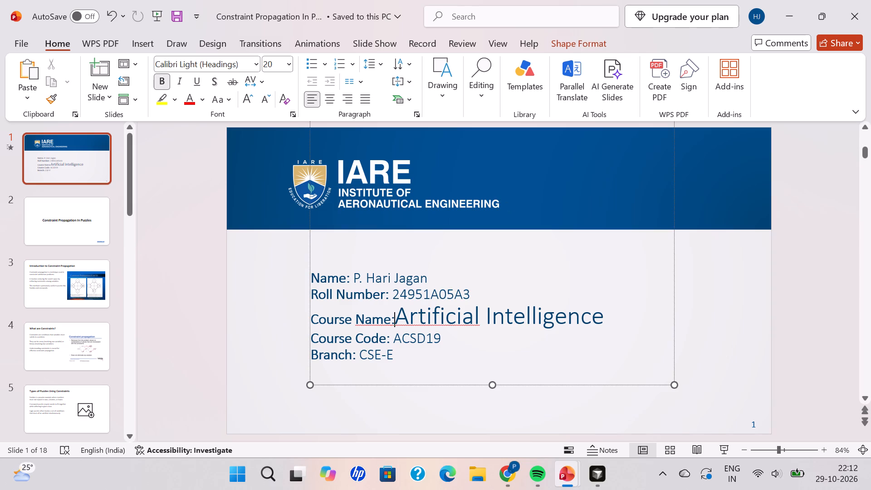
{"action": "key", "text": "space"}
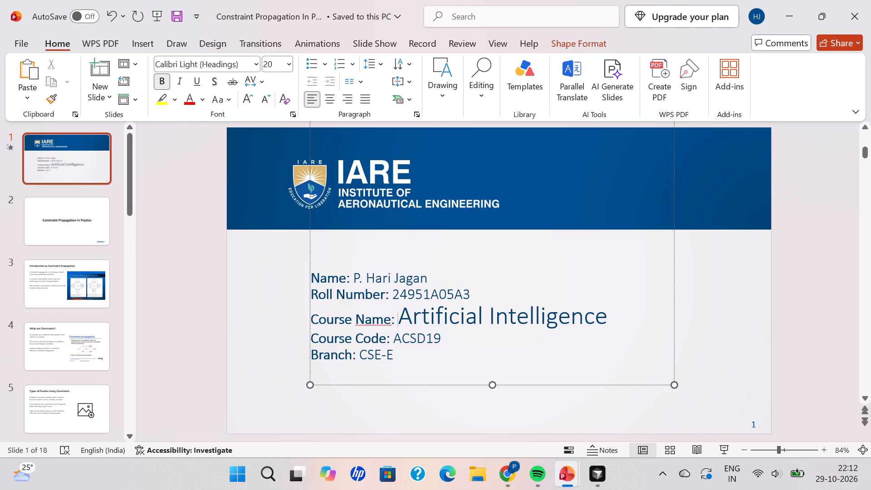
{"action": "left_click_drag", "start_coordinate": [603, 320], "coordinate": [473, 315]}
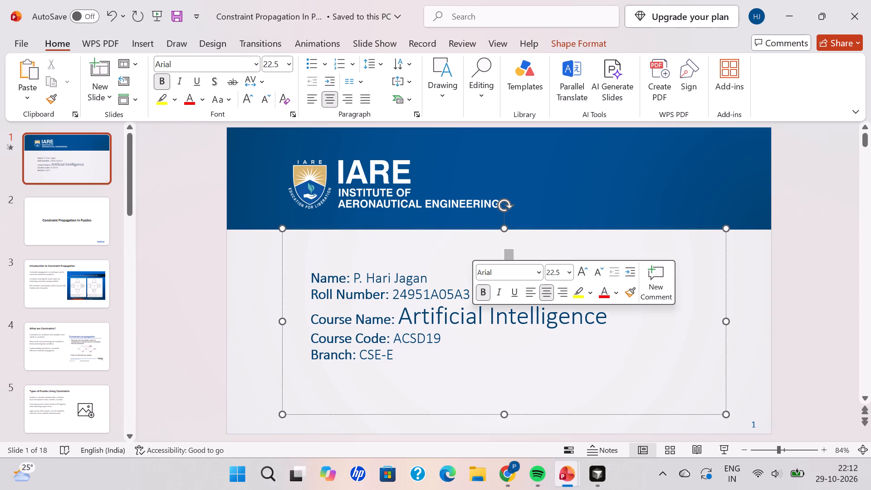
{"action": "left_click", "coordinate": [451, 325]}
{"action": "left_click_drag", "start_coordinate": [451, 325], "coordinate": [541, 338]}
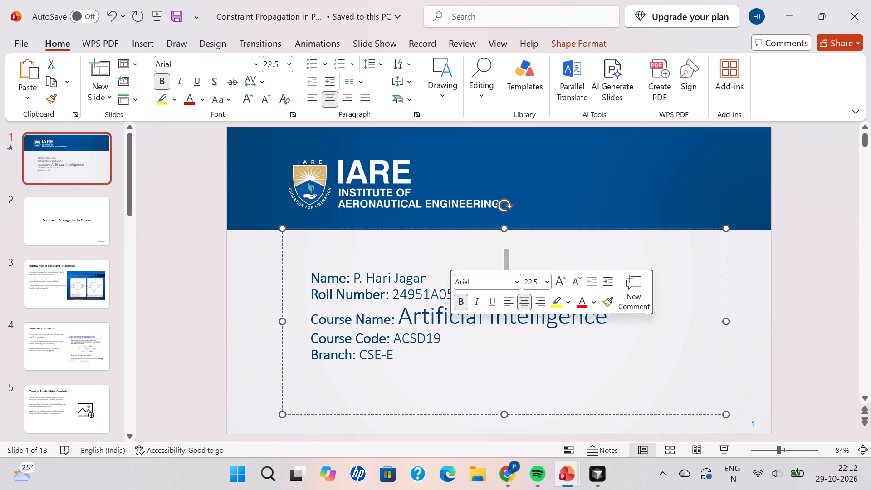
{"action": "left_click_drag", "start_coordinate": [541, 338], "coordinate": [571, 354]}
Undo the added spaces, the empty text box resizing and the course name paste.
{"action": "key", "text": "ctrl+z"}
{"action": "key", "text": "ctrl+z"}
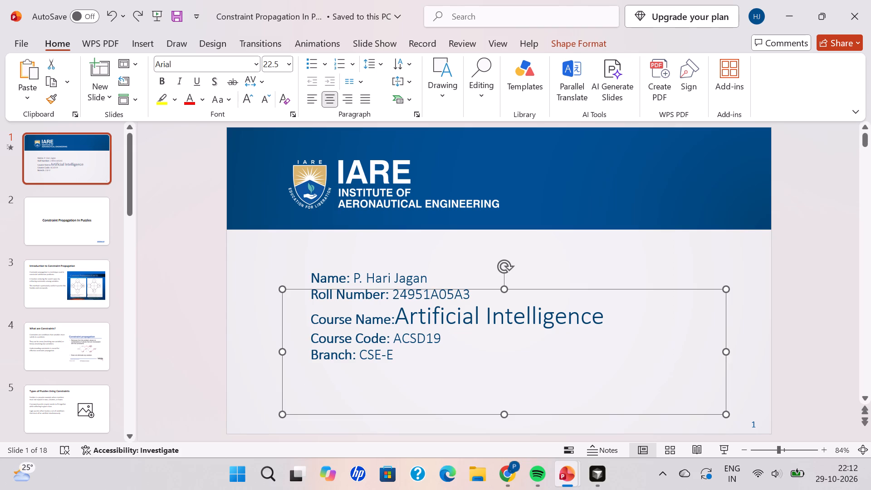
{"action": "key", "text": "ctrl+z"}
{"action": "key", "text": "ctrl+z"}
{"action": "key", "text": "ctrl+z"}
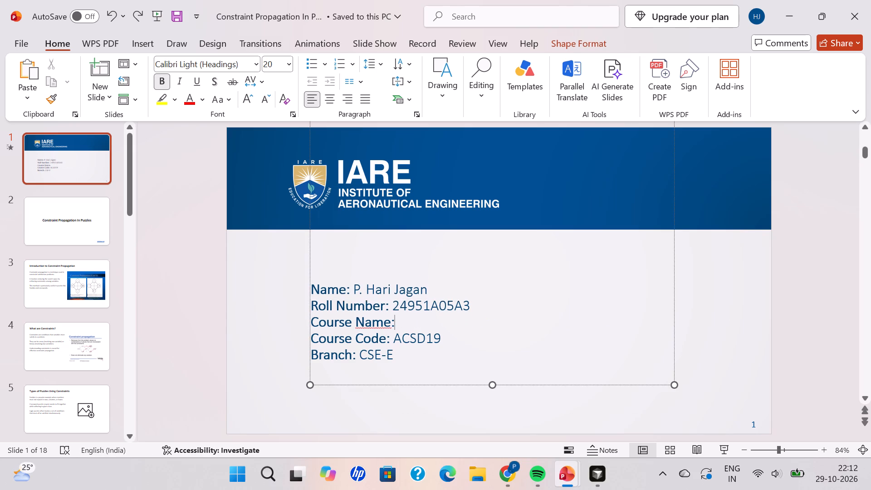
Add a space after the Course Name label and paste Artificial Intelligence there.
{"action": "key", "text": "space"}
{"action": "key", "text": "ctrl+v"}
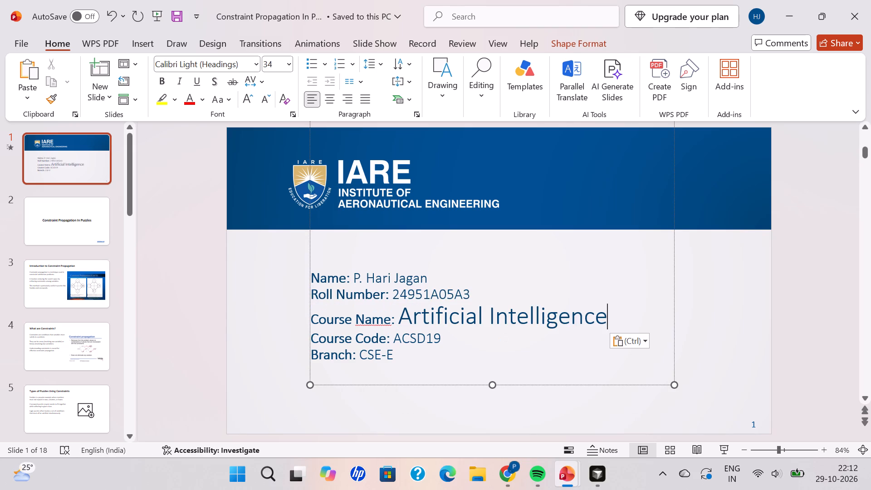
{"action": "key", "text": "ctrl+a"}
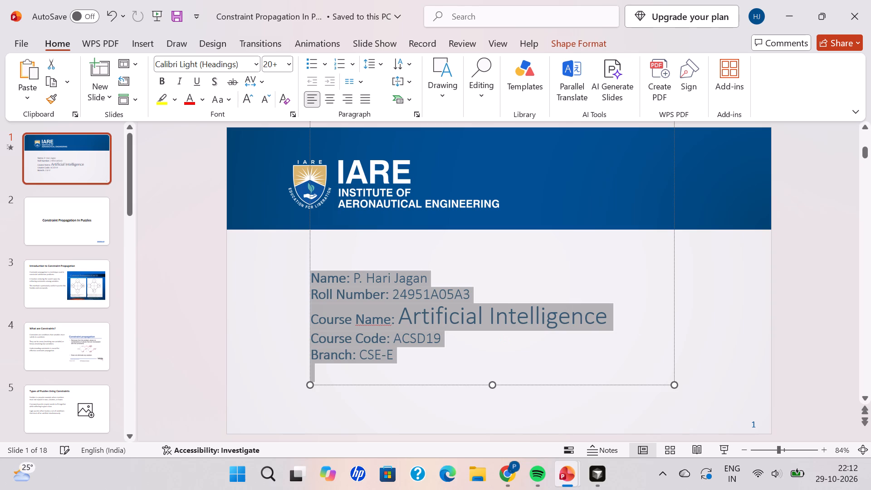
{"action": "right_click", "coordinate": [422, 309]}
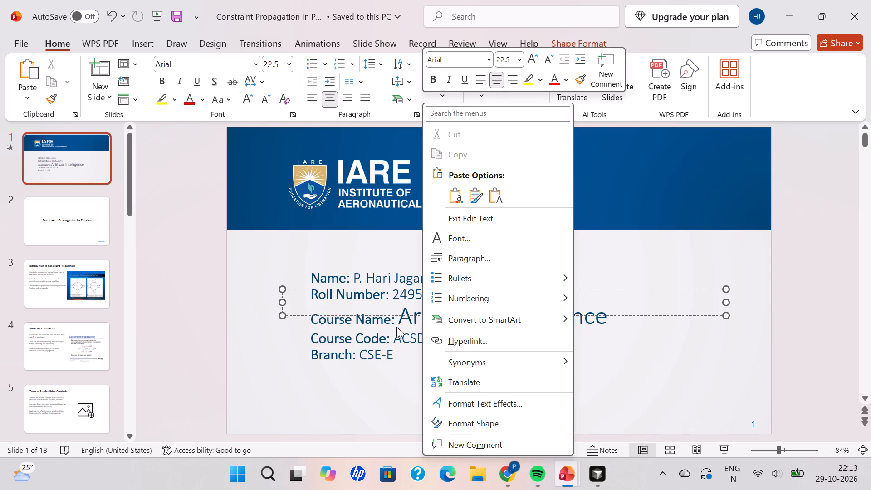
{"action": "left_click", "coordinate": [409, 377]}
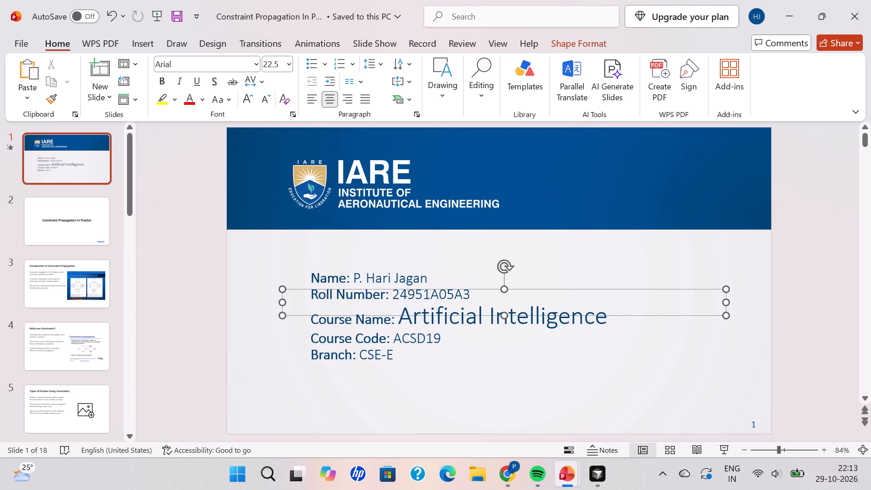
Set the font size of Artificial Intelligence on the title slide's Course Name line to 20.
{"action": "left_click", "coordinate": [598, 318]}
{"action": "left_click", "coordinate": [602, 316]}
{"action": "left_click_drag", "start_coordinate": [602, 316], "coordinate": [592, 316]}
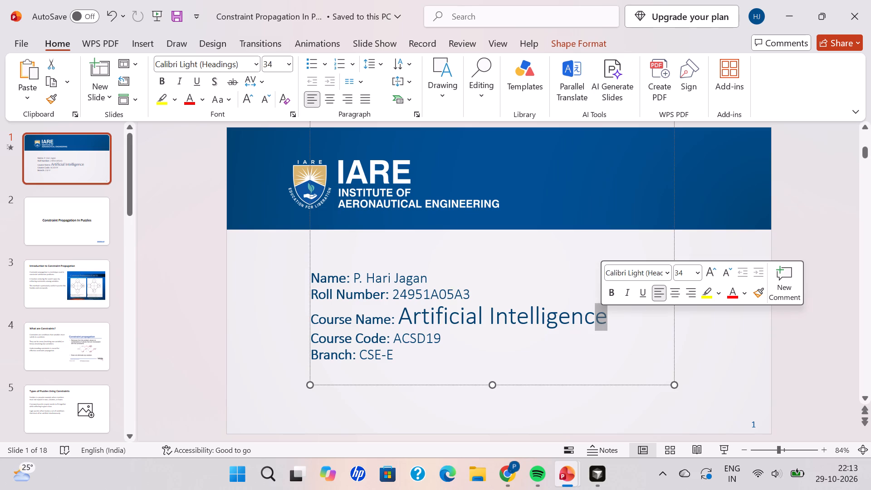
{"action": "left_click_drag", "start_coordinate": [592, 316], "coordinate": [393, 324]}
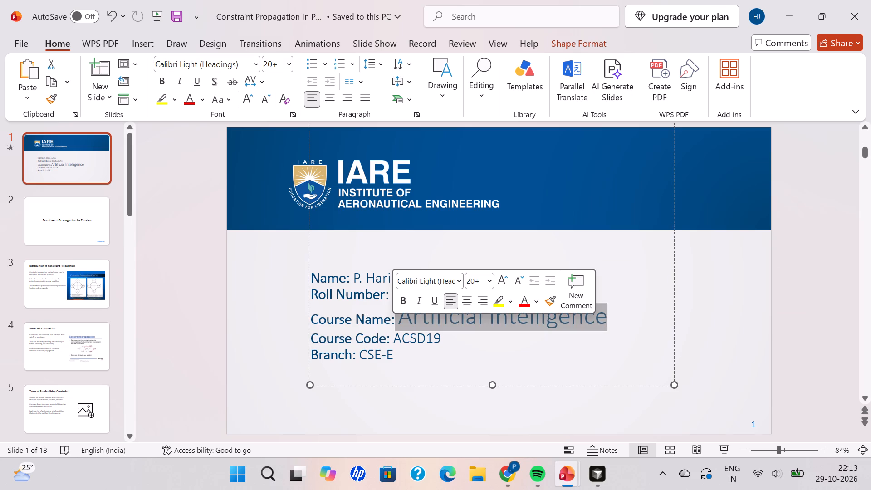
{"action": "left_click", "coordinate": [488, 279]}
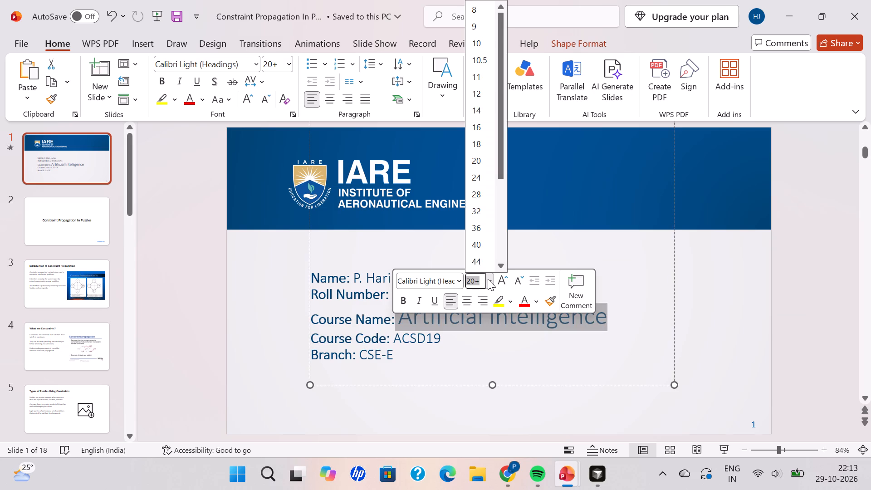
{"action": "left_click", "coordinate": [486, 155]}
Change the course code on the title slide to ACSD21.
{"action": "left_click", "coordinate": [446, 342]}
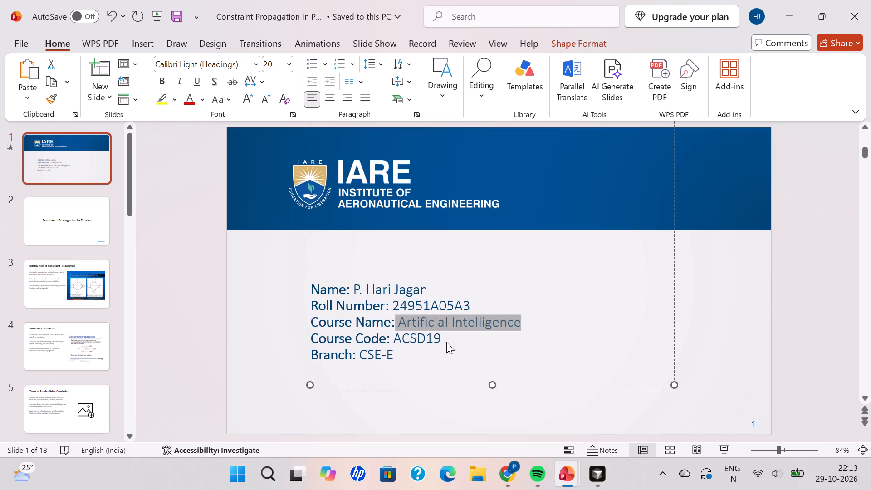
{"action": "key", "text": "BackSpace"}
{"action": "key", "text": "BackSpace"}
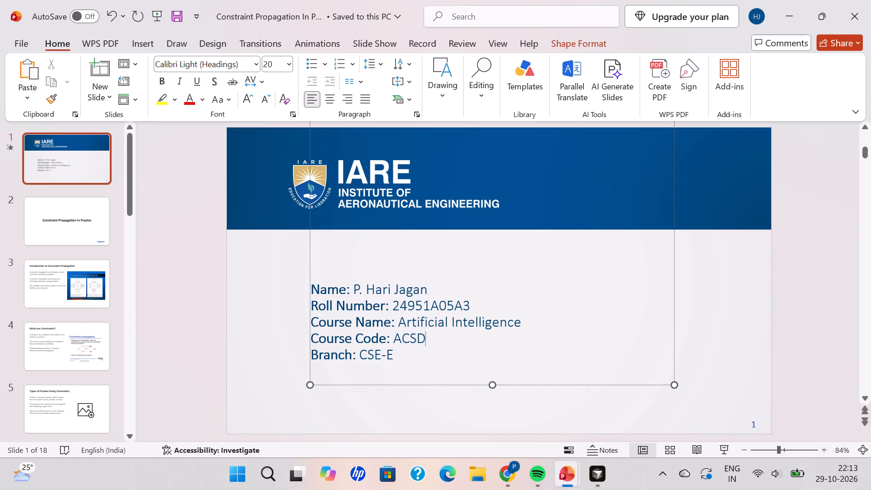
{"action": "type", "text": "21"}
Delete the SlideMake.com link text box from slide 2, Constraint Propagation In Puzzles.
{"action": "left_click", "coordinate": [88, 240]}
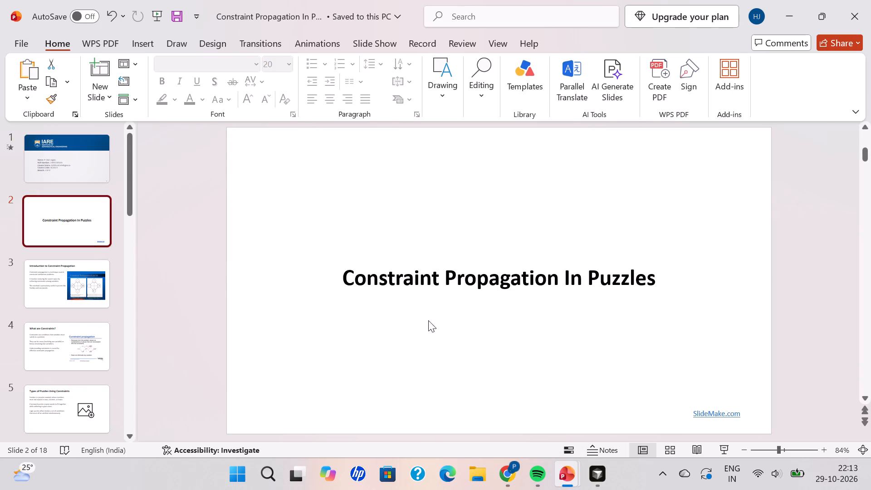
{"action": "left_click", "coordinate": [671, 412]}
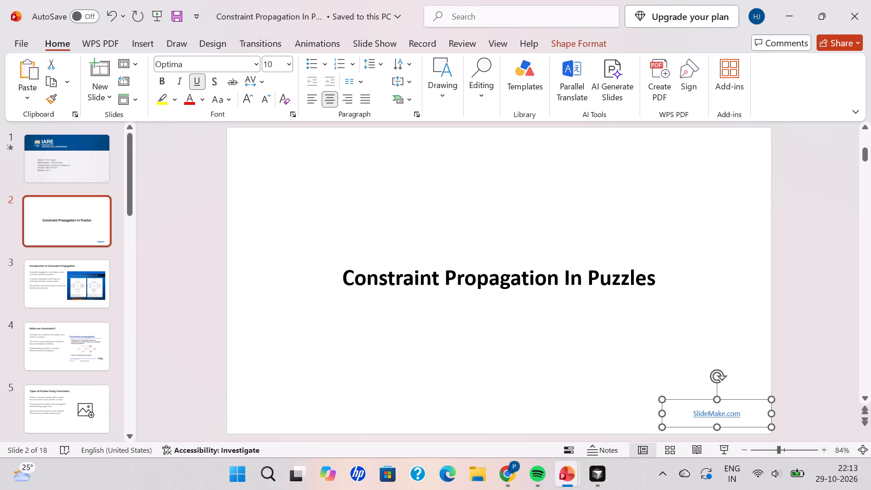
{"action": "key", "text": "Delete"}
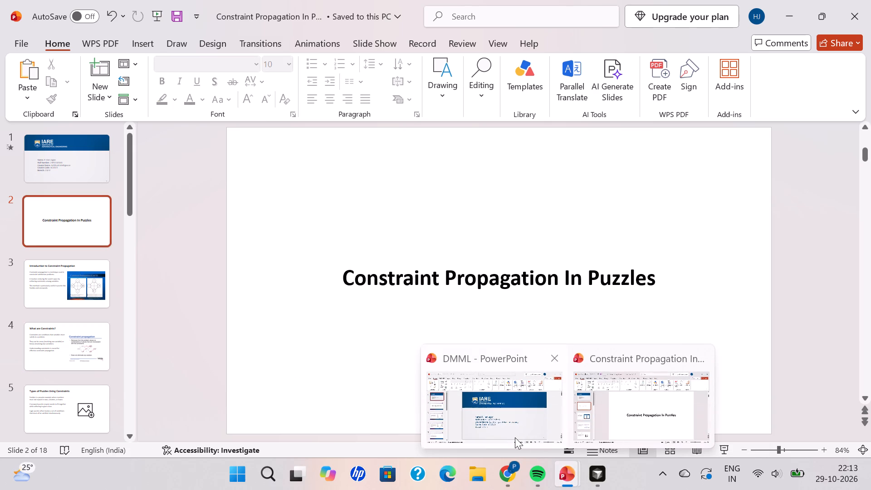
Switch to the DMML presentation and open slide 2, Crop Yield Prediction Using Decision Tree Regression.
{"action": "left_click", "coordinate": [515, 437]}
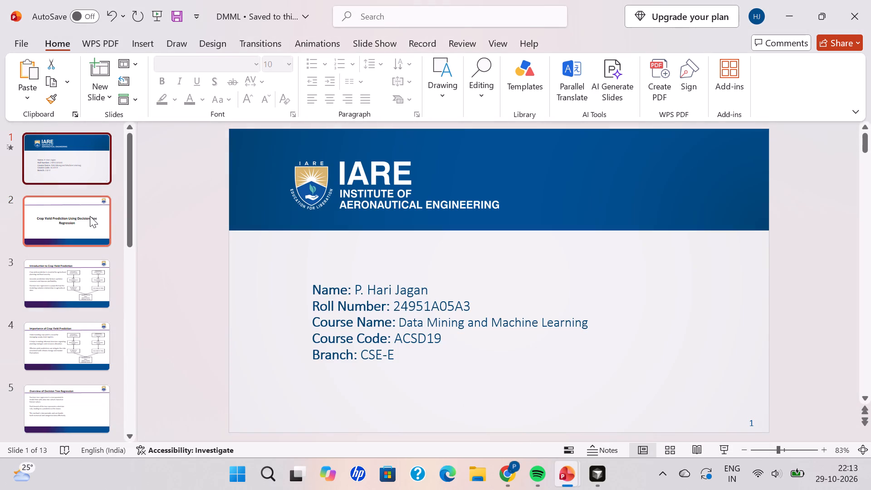
{"action": "left_click", "coordinate": [90, 216]}
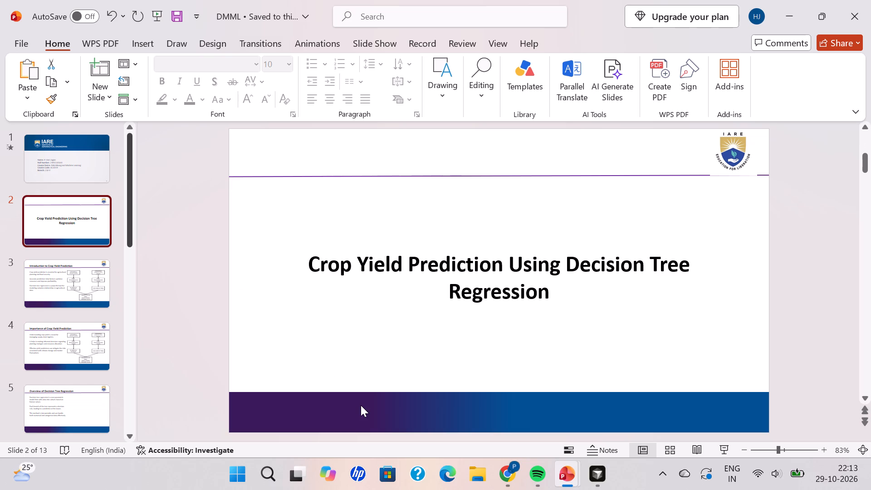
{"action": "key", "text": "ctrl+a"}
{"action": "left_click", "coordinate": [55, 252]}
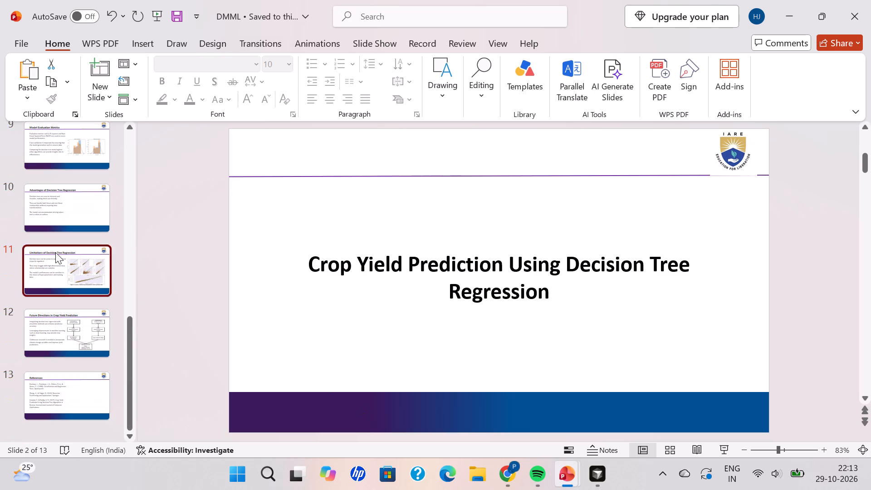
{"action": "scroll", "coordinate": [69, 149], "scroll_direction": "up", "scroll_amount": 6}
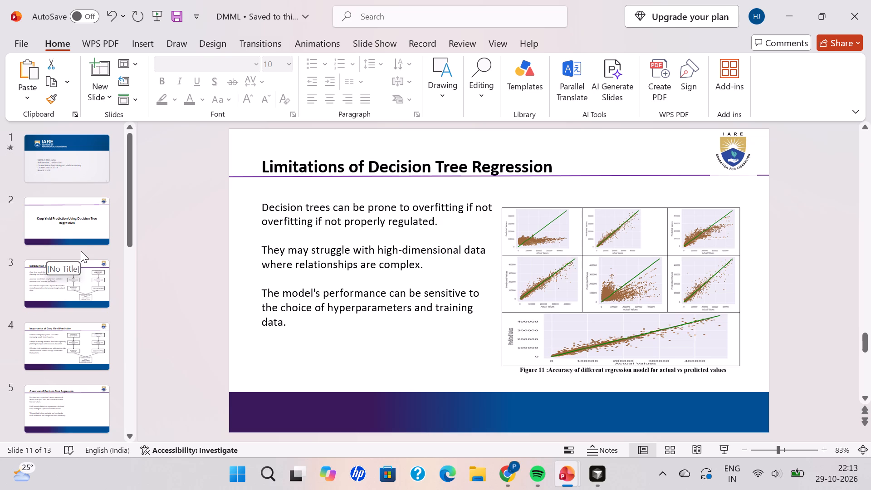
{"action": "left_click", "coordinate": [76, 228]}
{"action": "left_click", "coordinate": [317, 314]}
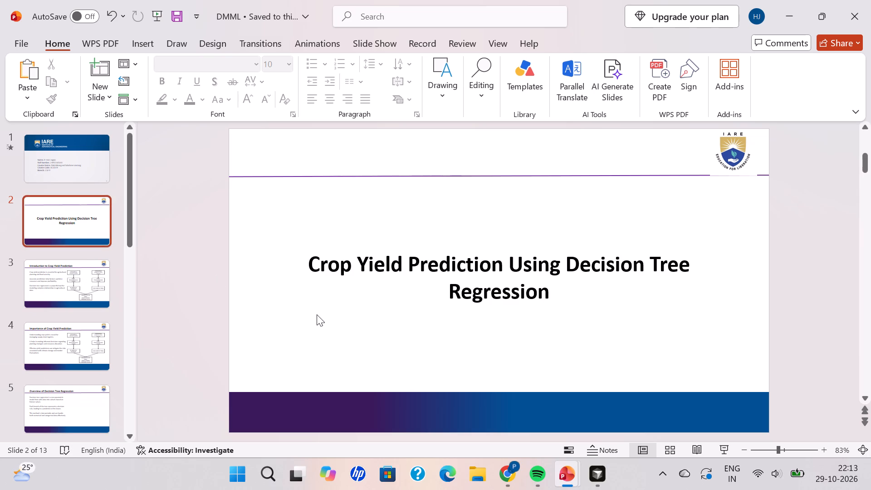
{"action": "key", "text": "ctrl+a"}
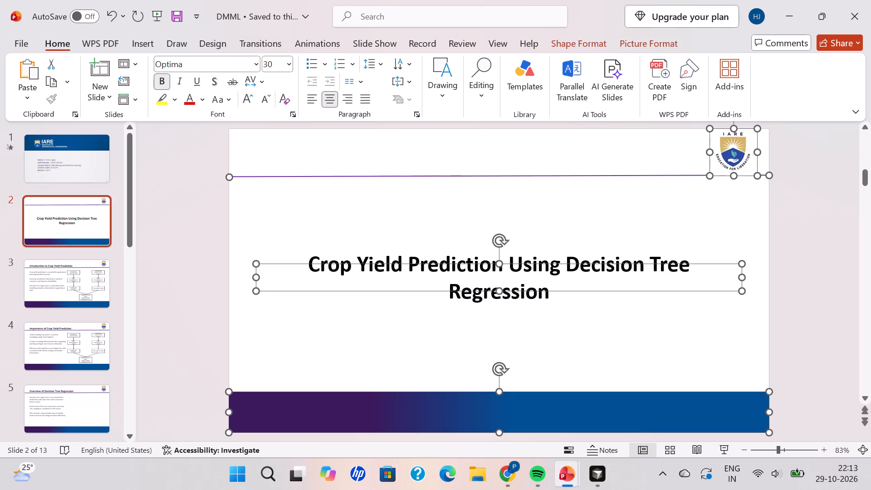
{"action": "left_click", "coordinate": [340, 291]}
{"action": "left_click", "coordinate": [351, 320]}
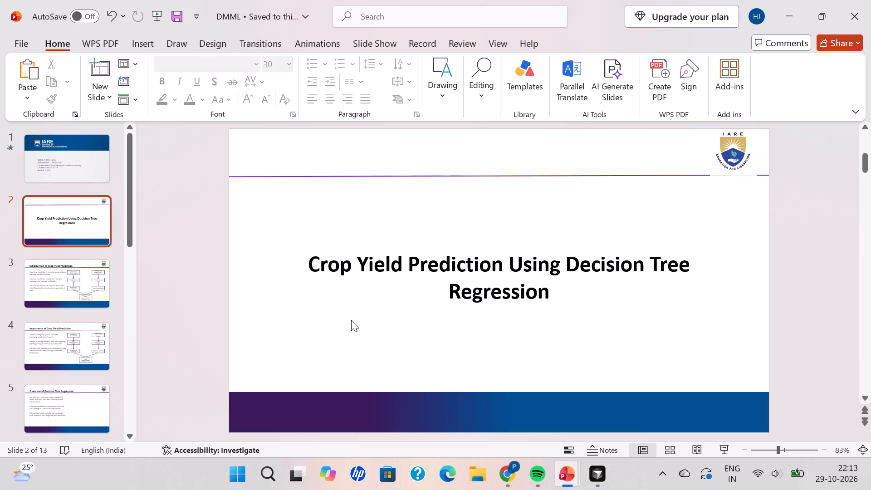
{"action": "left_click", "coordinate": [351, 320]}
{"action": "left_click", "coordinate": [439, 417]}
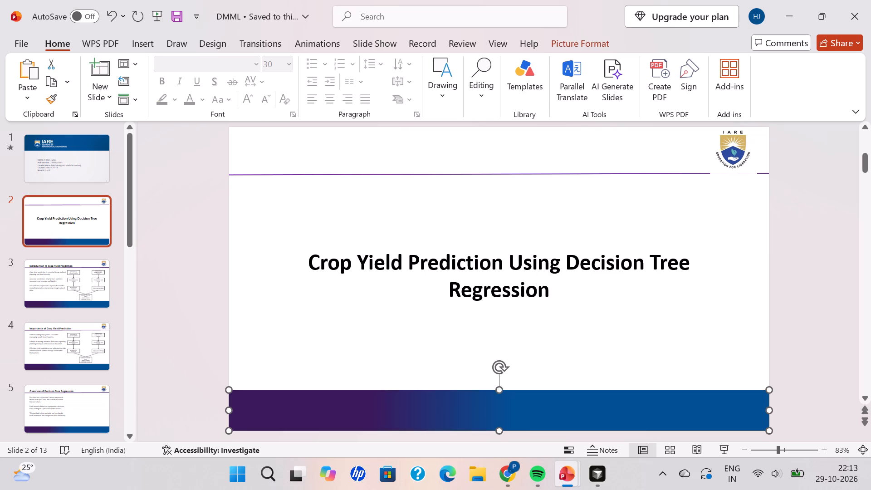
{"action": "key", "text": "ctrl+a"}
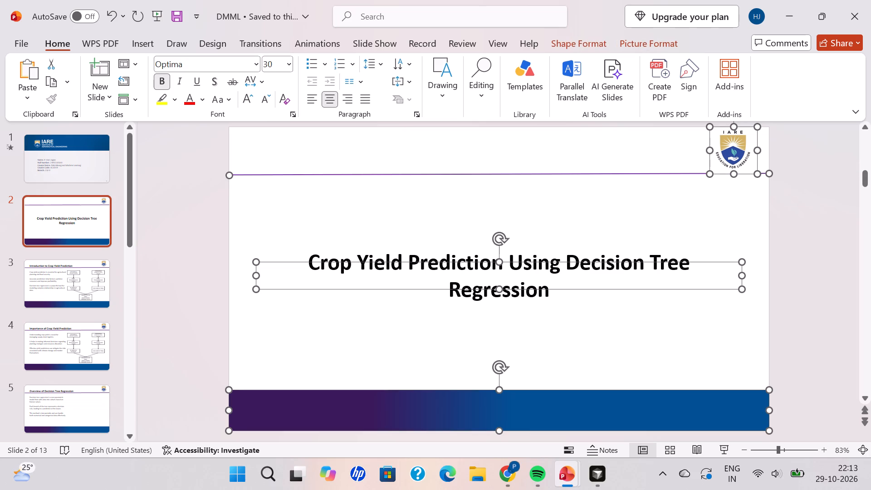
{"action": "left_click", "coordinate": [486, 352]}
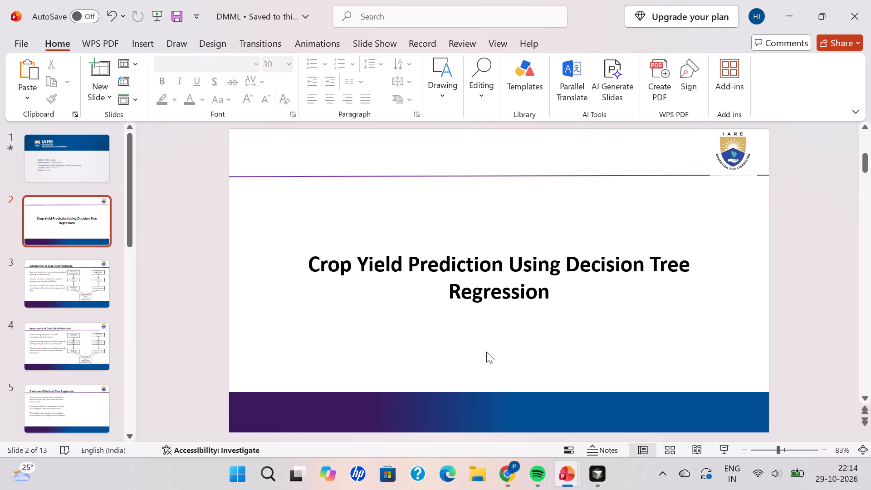
Copy the purple-blue bottom banner from DMML slide 2 and paste it onto slide 2 of the Constraint Propagation presentation using the destination theme.
{"action": "left_click_drag", "start_coordinate": [486, 352], "coordinate": [491, 402]}
{"action": "left_click", "coordinate": [491, 402]}
{"action": "right_click", "coordinate": [491, 402]}
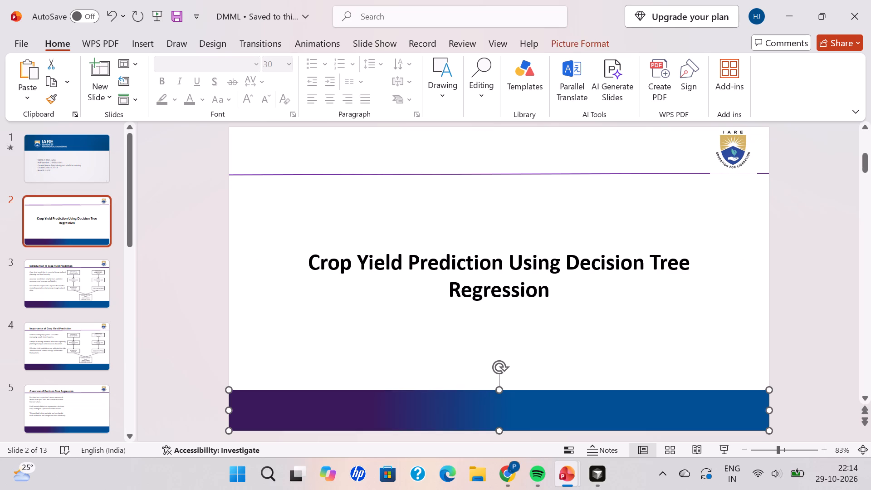
{"action": "left_click", "coordinate": [536, 140]}
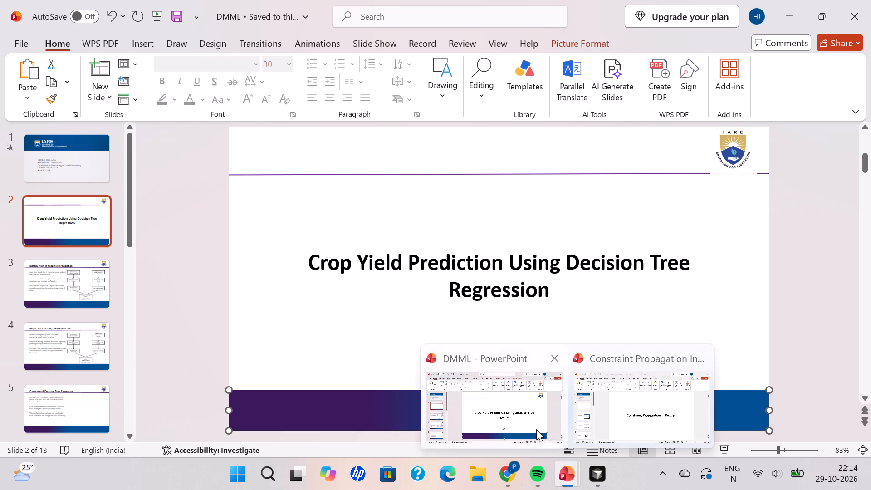
{"action": "left_click", "coordinate": [624, 407]}
{"action": "right_click", "coordinate": [564, 365]}
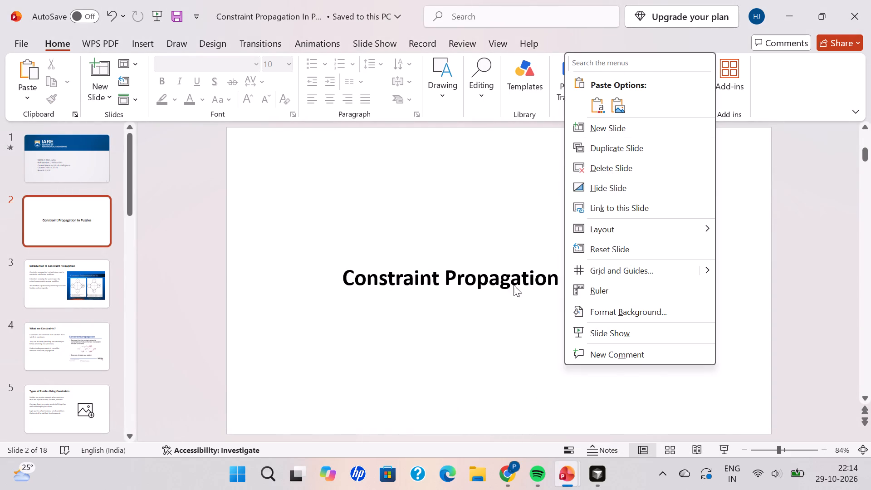
{"action": "left_click", "coordinate": [537, 361]}
{"action": "right_click", "coordinate": [537, 361]}
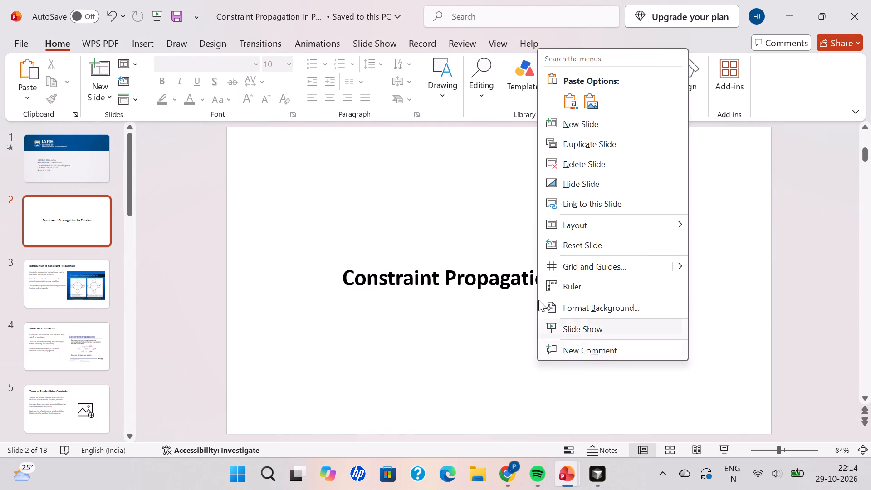
{"action": "left_click", "coordinate": [574, 102]}
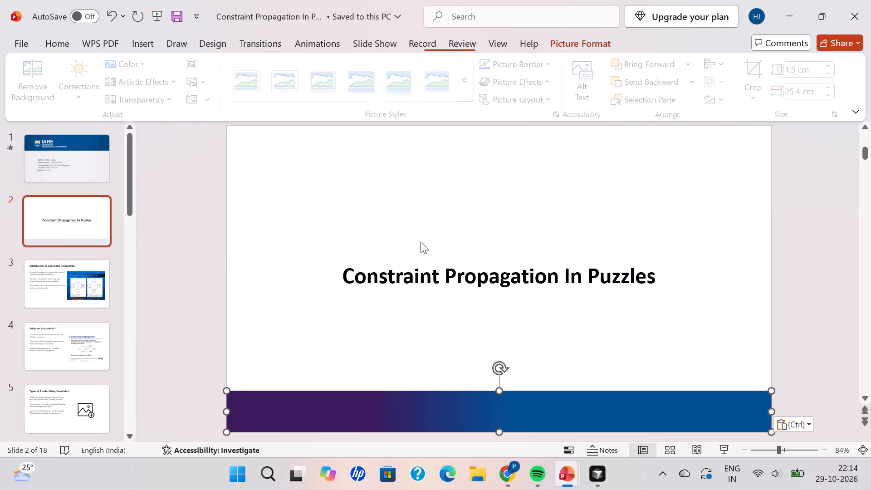
Paste the copied bottom banner onto slide 3, Introduction to Constraint Propagation, using the destination theme.
{"action": "left_click", "coordinate": [96, 294]}
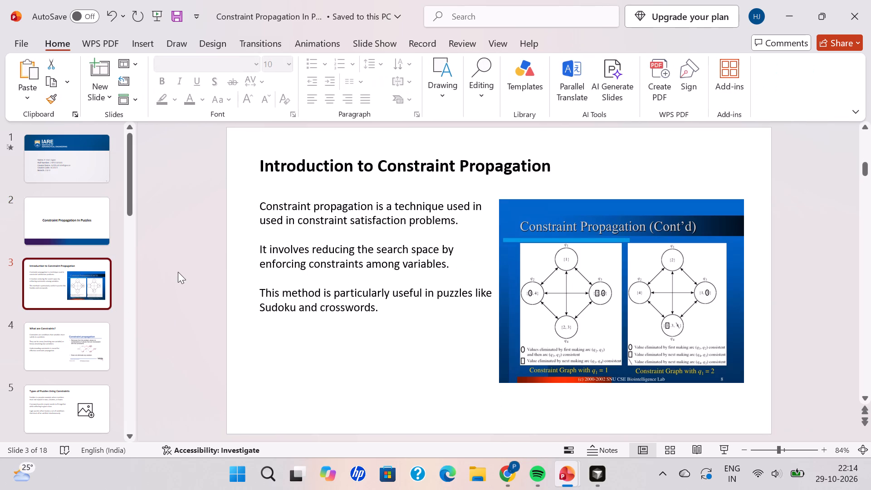
{"action": "right_click", "coordinate": [69, 293]}
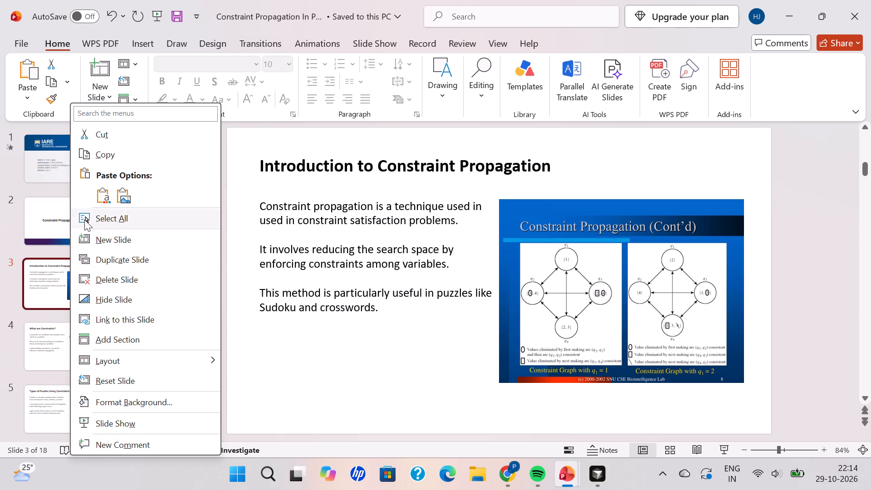
{"action": "left_click", "coordinate": [84, 219]}
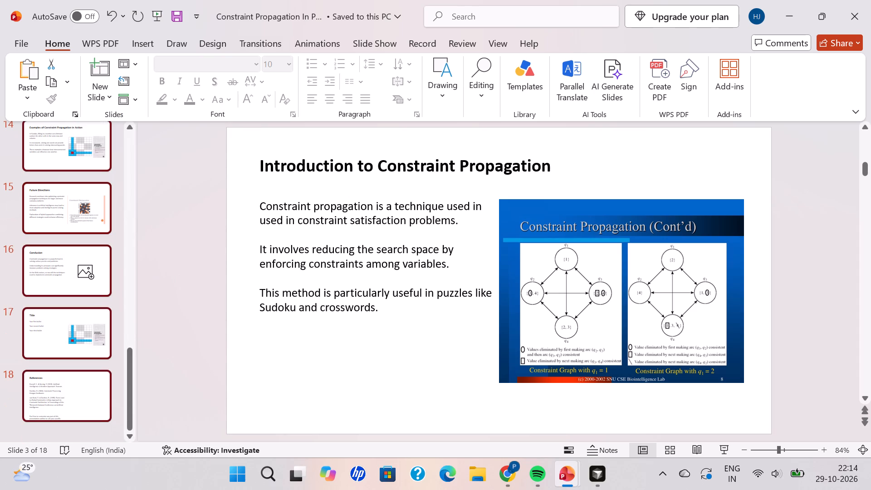
{"action": "right_click", "coordinate": [260, 280]}
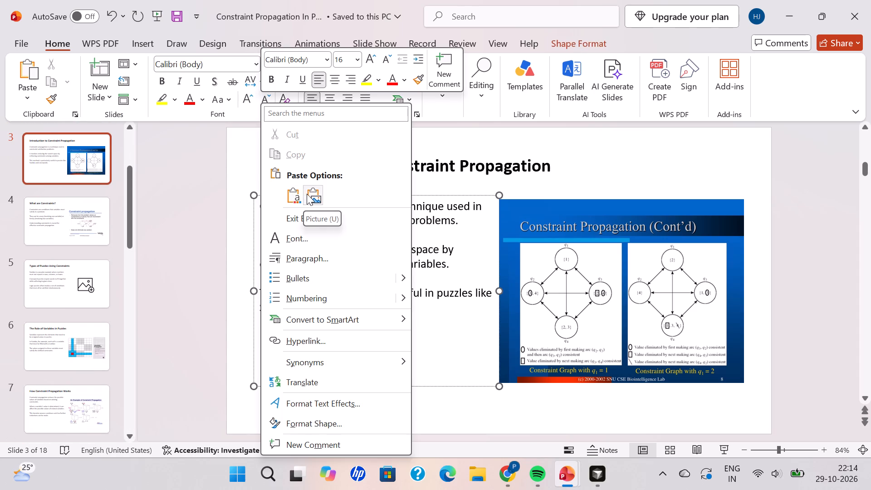
{"action": "left_click", "coordinate": [300, 195]}
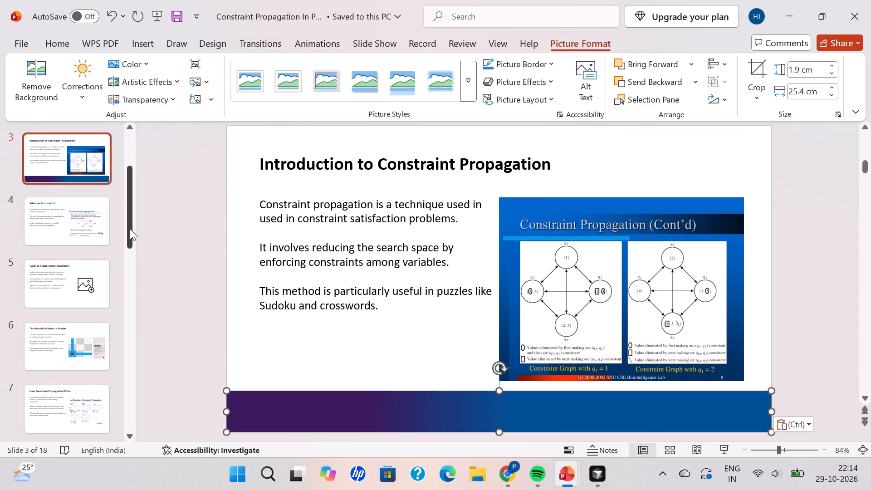
With all slides selected, paste the copied bottom banner from slide 5, Types of Puzzles Using Constraints, using the destination theme.
{"action": "left_click", "coordinate": [63, 232]}
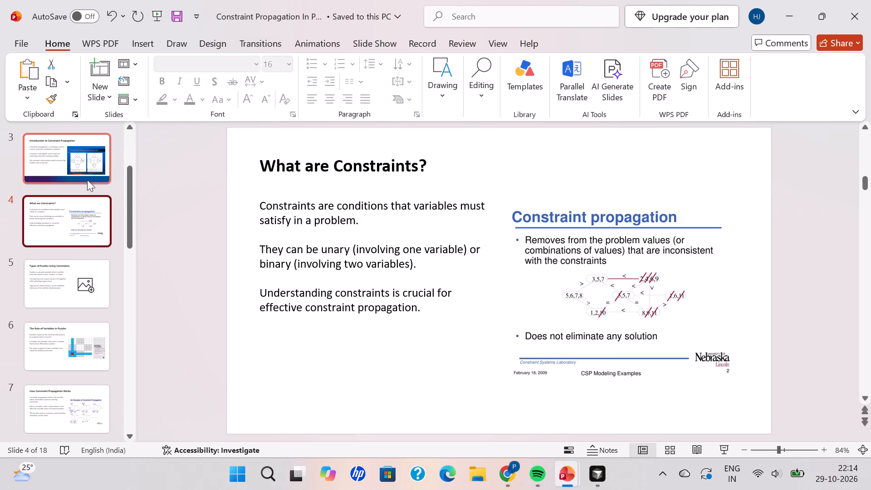
{"action": "right_click", "coordinate": [92, 264]}
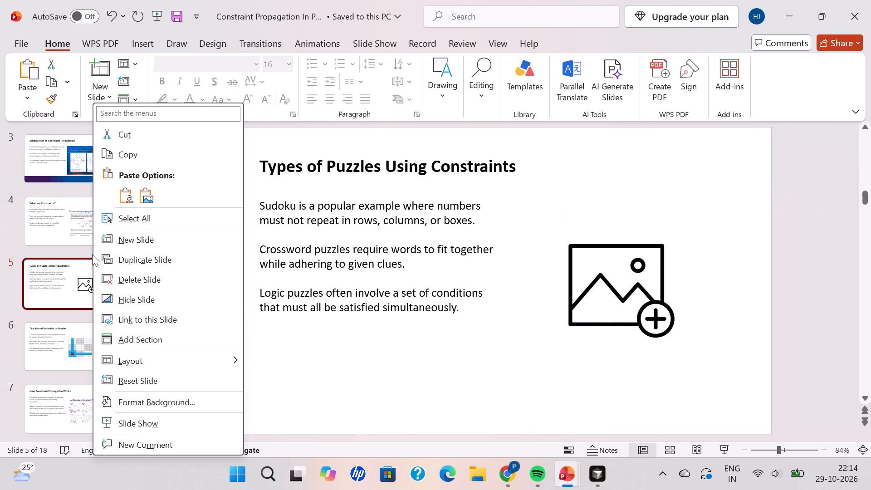
{"action": "left_click", "coordinate": [127, 223]}
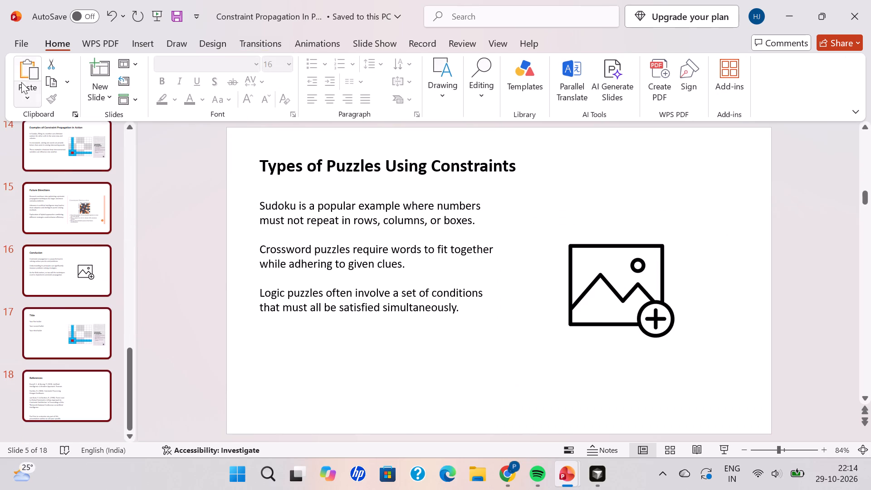
{"action": "left_click", "coordinate": [27, 102]}
{"action": "left_click", "coordinate": [27, 132]}
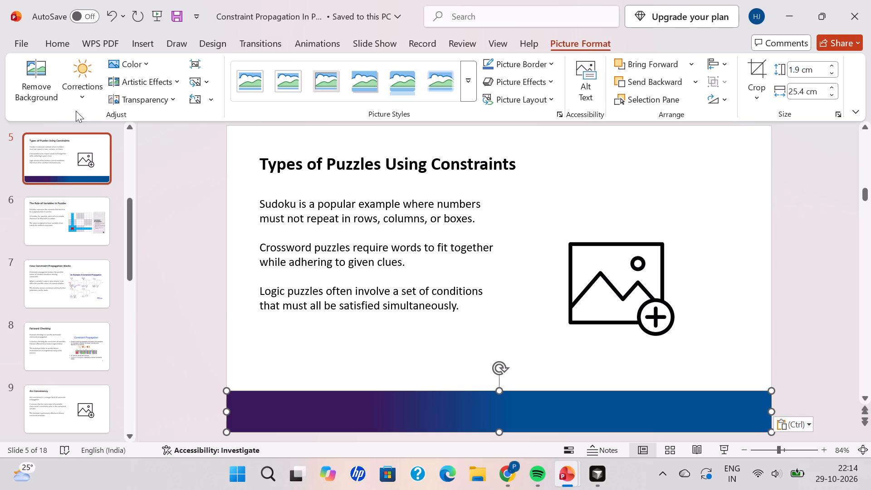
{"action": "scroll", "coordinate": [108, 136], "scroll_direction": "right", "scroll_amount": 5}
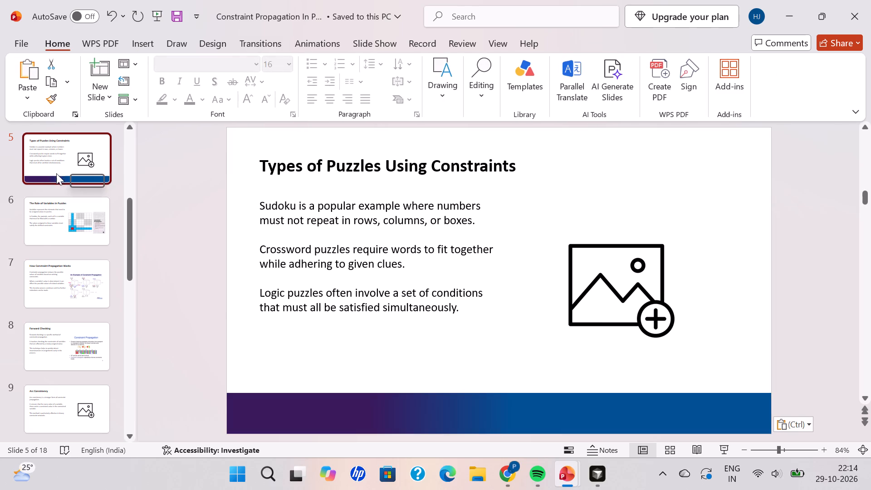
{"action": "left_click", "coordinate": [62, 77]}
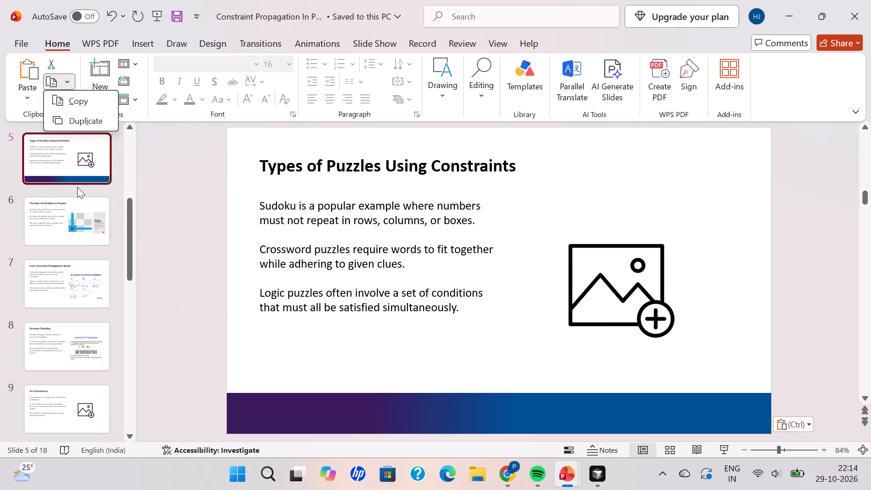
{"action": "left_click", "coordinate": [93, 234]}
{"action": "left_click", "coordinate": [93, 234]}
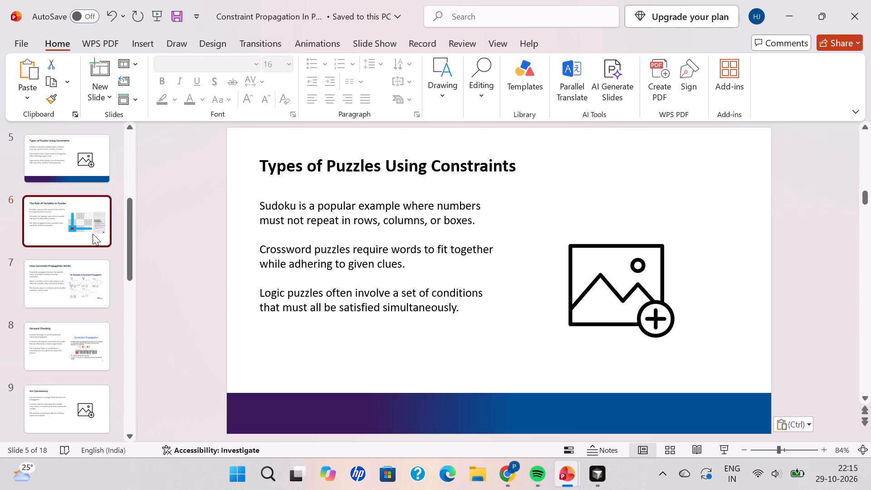
Paste the copied bottom banner onto slide 4, What are Constraints?, using the destination theme.
{"action": "scroll", "coordinate": [93, 234], "scroll_direction": "up", "scroll_amount": 4}
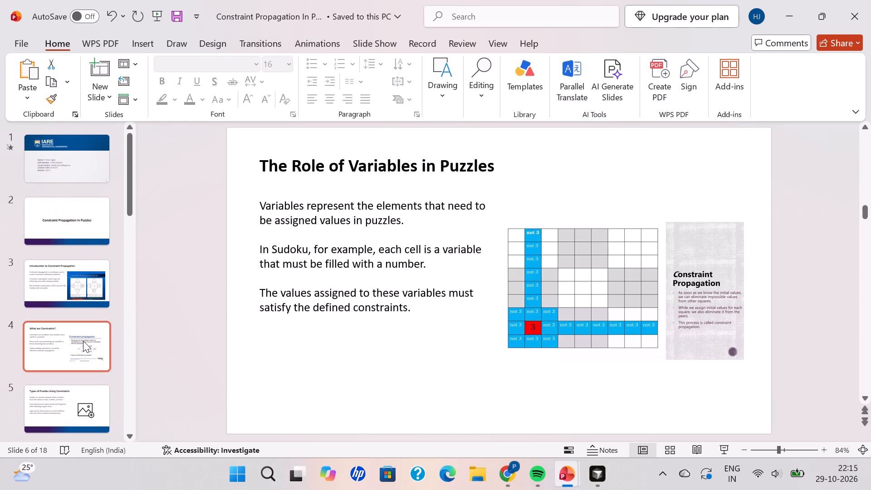
{"action": "left_click", "coordinate": [83, 341]}
{"action": "right_click", "coordinate": [308, 369]}
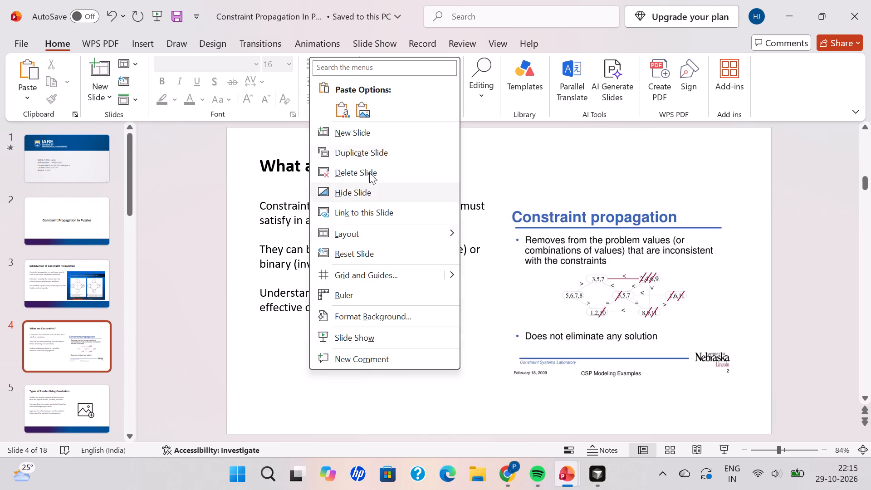
{"action": "left_click", "coordinate": [347, 108]}
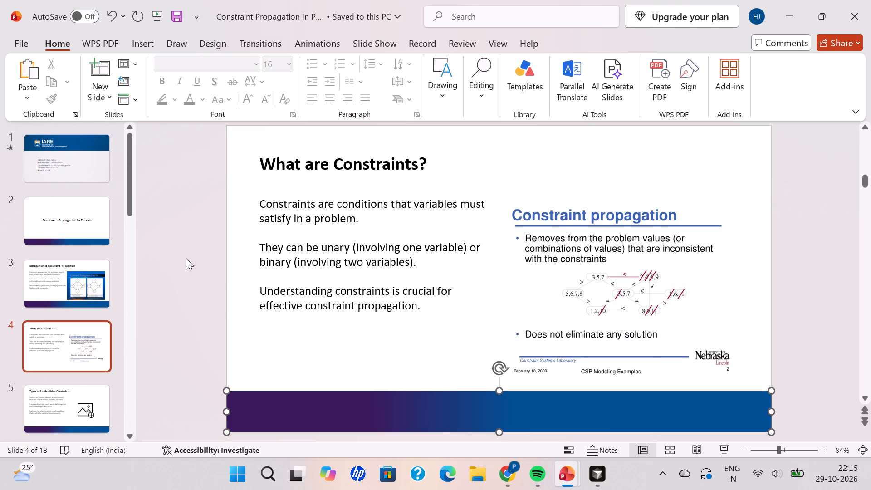
{"action": "left_click", "coordinate": [84, 342]}
Paste the copied bottom banner onto slide 6, The Role of Variables in Puzzles, using the destination theme.
{"action": "scroll", "coordinate": [84, 342], "scroll_direction": "down", "scroll_amount": 4}
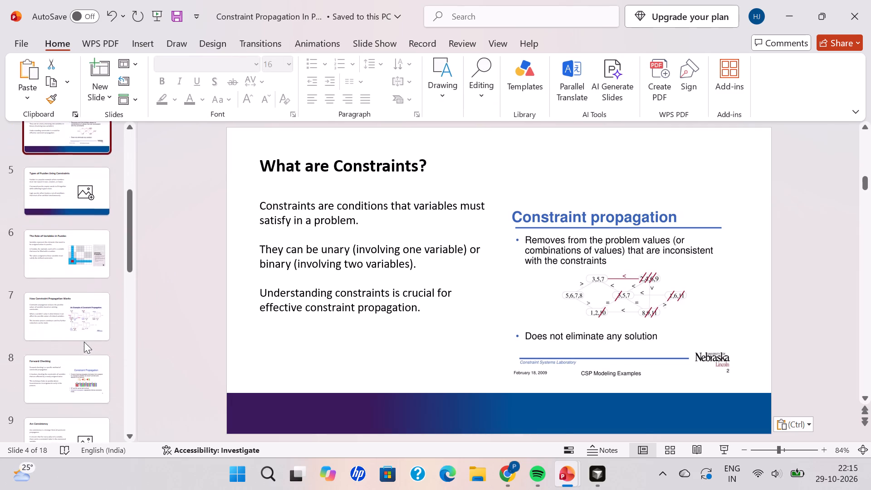
{"action": "left_click", "coordinate": [80, 236]}
{"action": "right_click", "coordinate": [252, 220]}
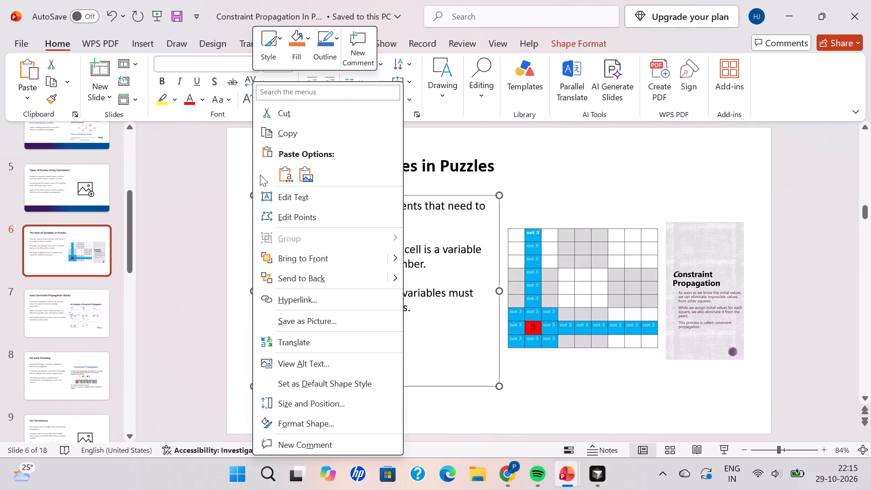
{"action": "left_click_drag", "start_coordinate": [274, 166], "coordinate": [284, 171]}
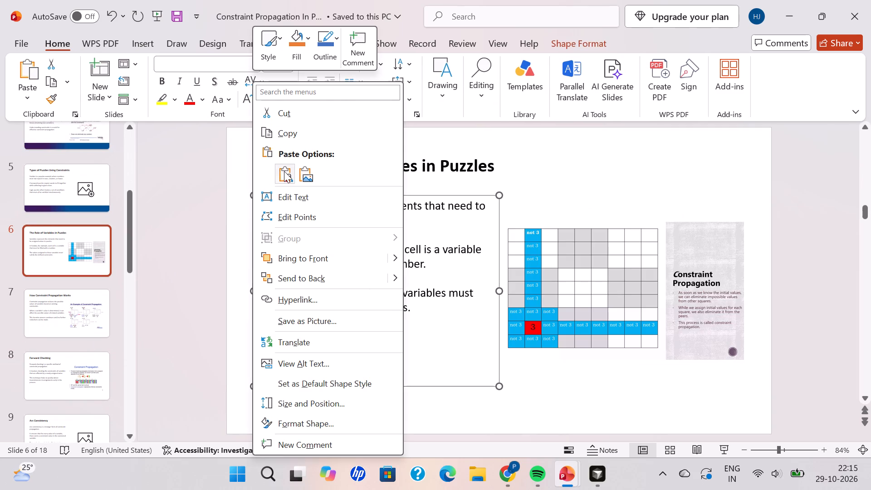
{"action": "left_click_drag", "start_coordinate": [284, 171], "coordinate": [286, 173]}
{"action": "left_click", "coordinate": [286, 173]}
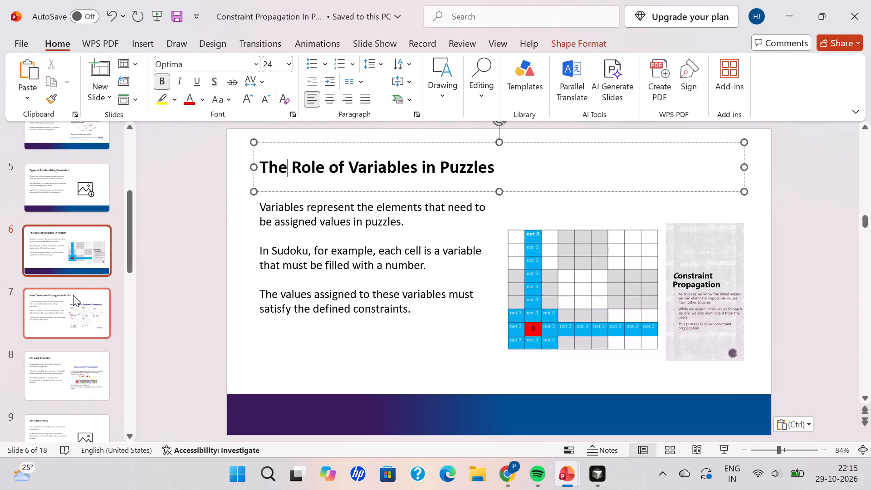
Paste the bottom banner onto slides 7, How Constraint Propagation Works, and 8, Forward Checking, using the destination theme.
{"action": "left_click", "coordinate": [73, 295]}
{"action": "right_click", "coordinate": [276, 266]}
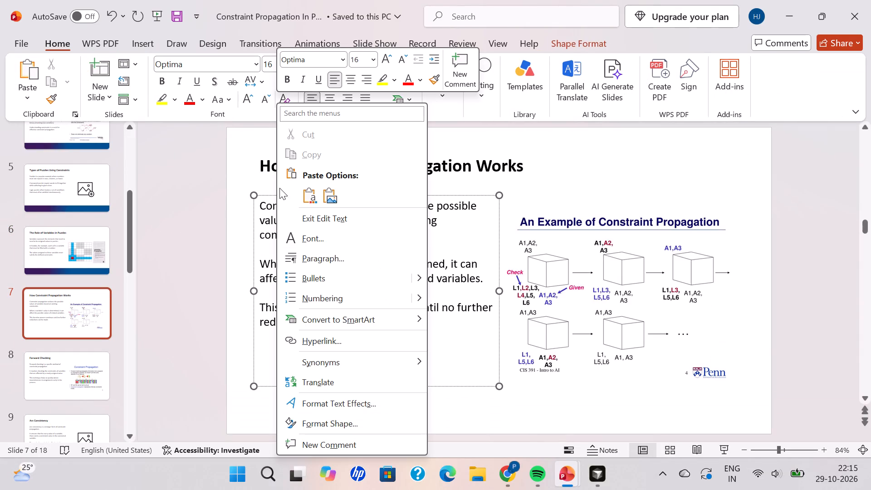
{"action": "left_click", "coordinate": [315, 192]}
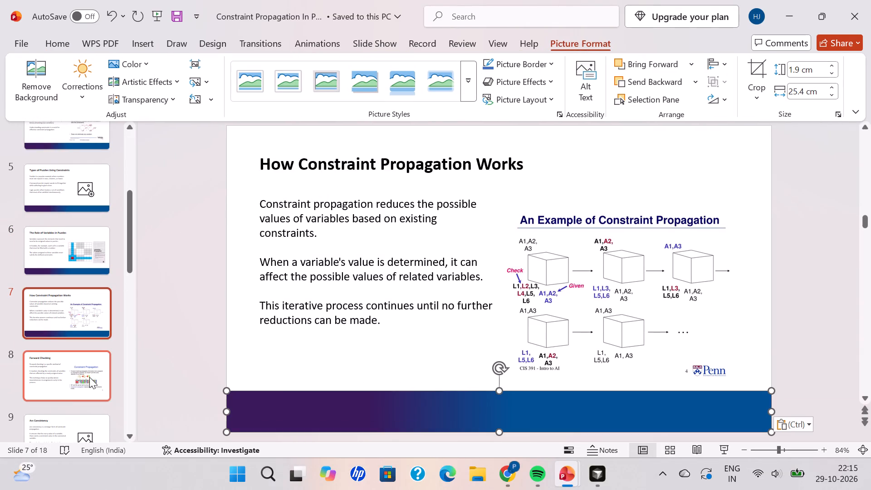
{"action": "left_click", "coordinate": [89, 378]}
{"action": "right_click", "coordinate": [257, 323]}
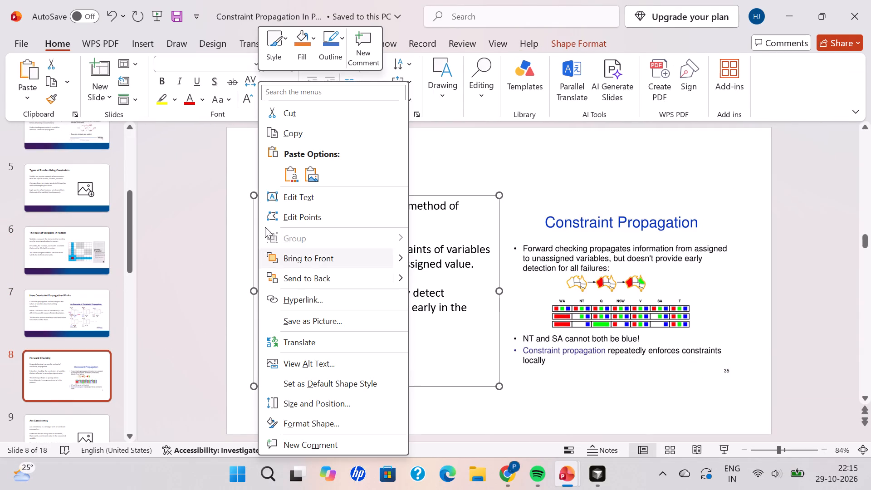
{"action": "left_click", "coordinate": [296, 178]}
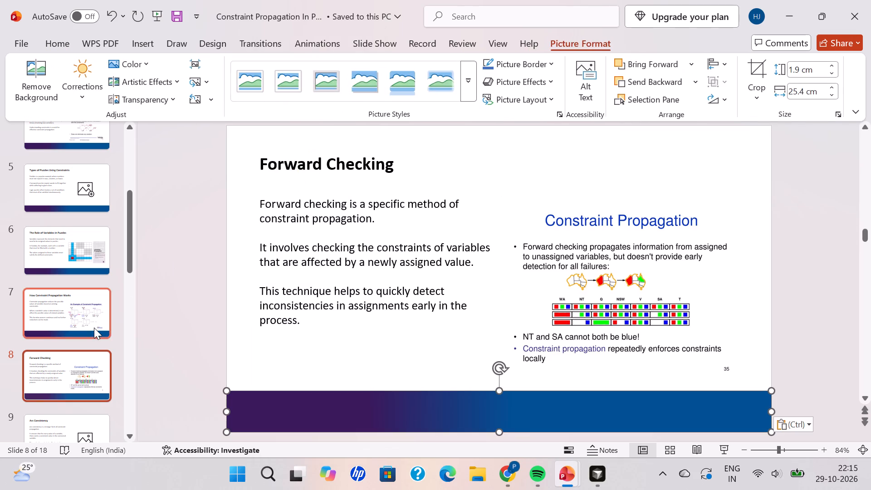
Paste the bottom banner onto slides 9, Arc Consistency, and 10, Benefits of Constraint Propagation, using the destination theme.
{"action": "scroll", "coordinate": [94, 328], "scroll_direction": "down", "scroll_amount": 2}
{"action": "left_click", "coordinate": [86, 199]}
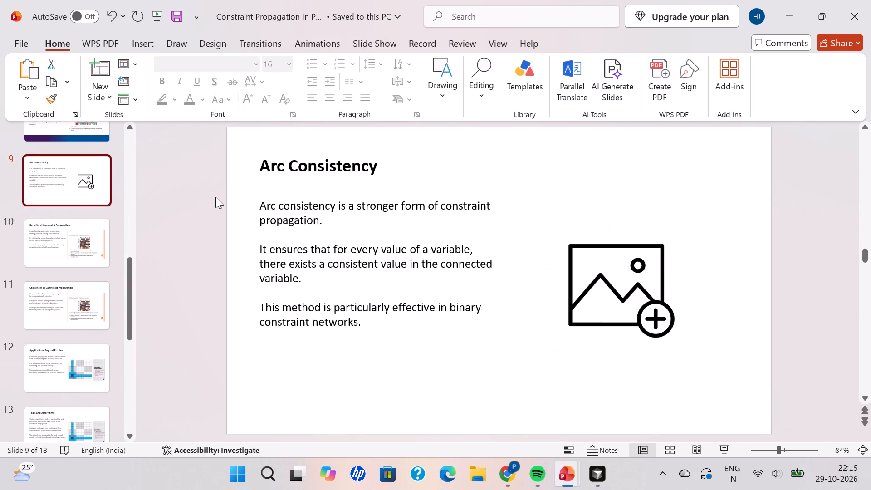
{"action": "right_click", "coordinate": [213, 213]}
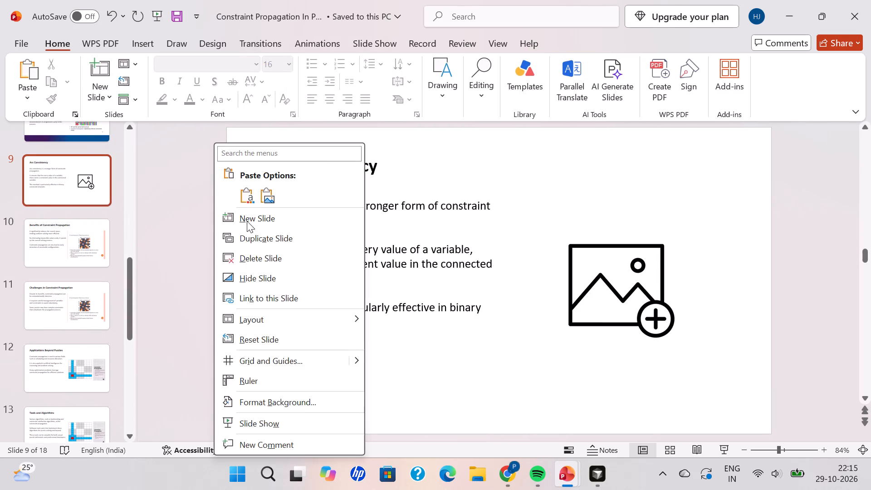
{"action": "left_click", "coordinate": [243, 192]}
{"action": "left_click", "coordinate": [85, 241]}
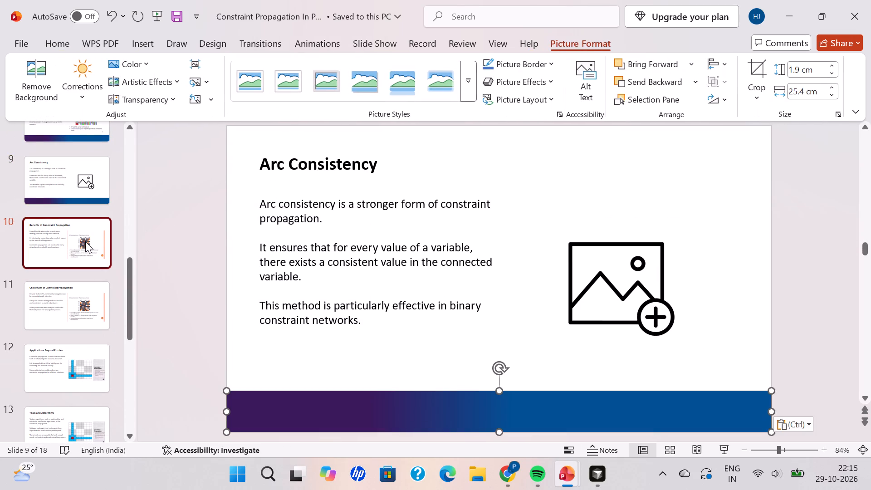
{"action": "right_click", "coordinate": [194, 219]}
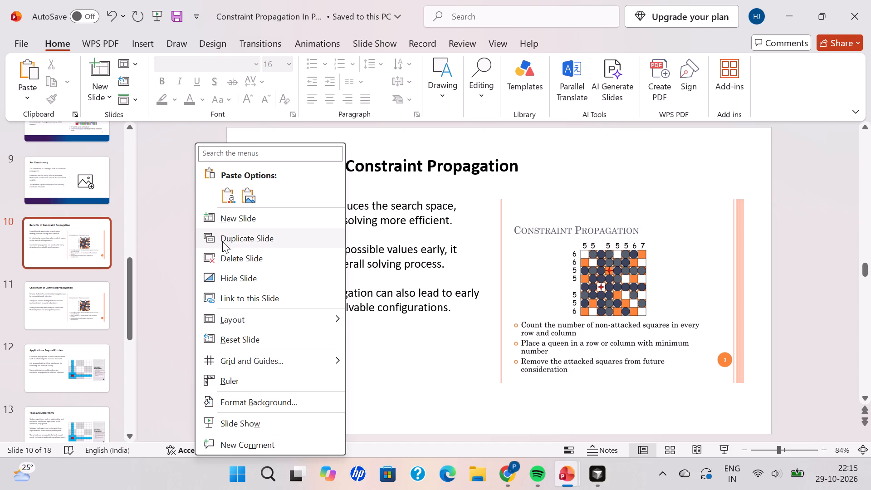
{"action": "left_click", "coordinate": [226, 201]}
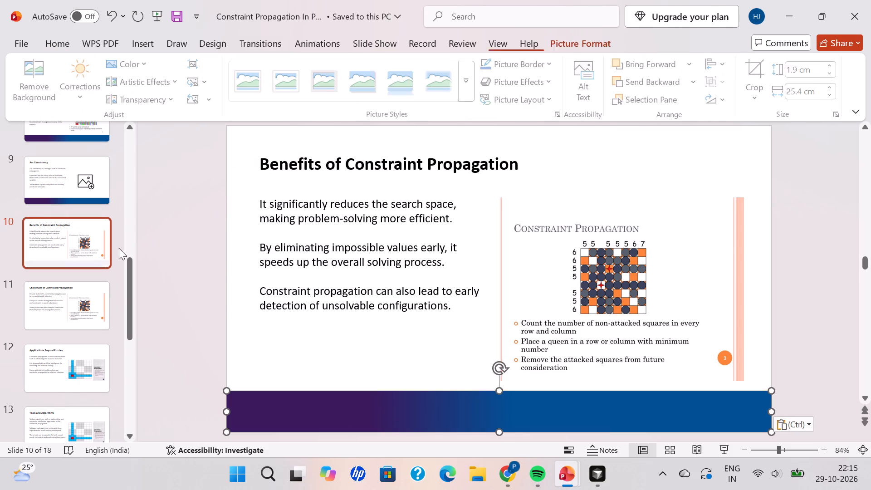
Paste the bottom banner onto slides 11, Challenges in Constraint Propagation, and 12, Applications Beyond Puzzles, using the destination theme.
{"action": "left_click", "coordinate": [89, 294]}
{"action": "right_click", "coordinate": [89, 294]}
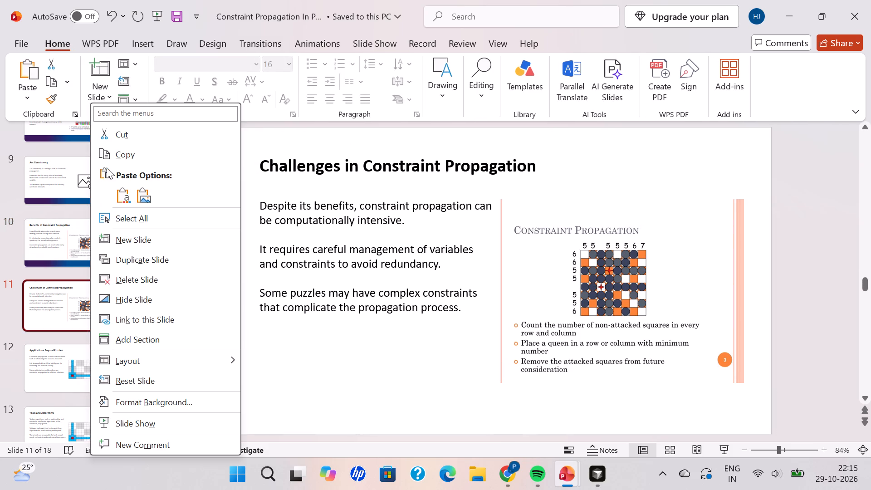
{"action": "left_click", "coordinate": [117, 192]}
{"action": "left_click", "coordinate": [71, 364]}
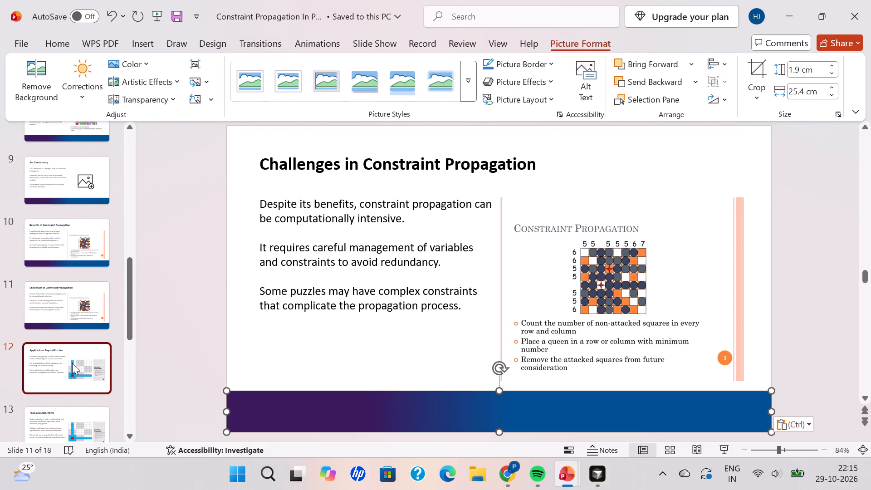
{"action": "right_click", "coordinate": [86, 354]}
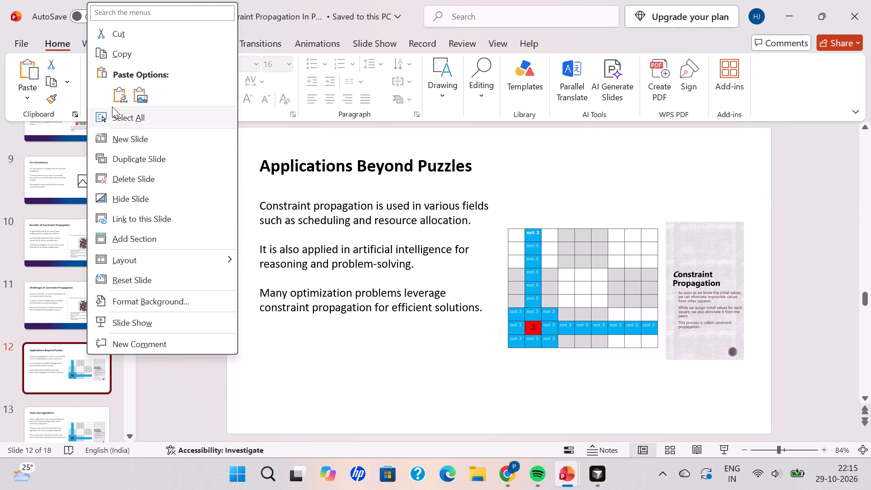
{"action": "left_click", "coordinate": [112, 94]}
Paste the bottom banner onto slides 13, Tools and Algorithms, and 14, Examples of Constraint Propagation in Action, using the destination theme.
{"action": "scroll", "coordinate": [86, 290], "scroll_direction": "down", "scroll_amount": 2}
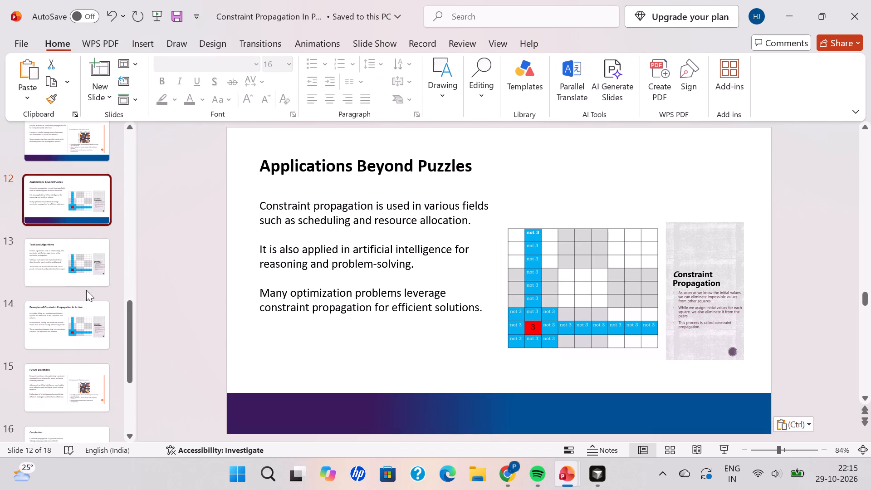
{"action": "scroll", "coordinate": [86, 290], "scroll_direction": "down", "scroll_amount": 2}
{"action": "right_click", "coordinate": [61, 207]}
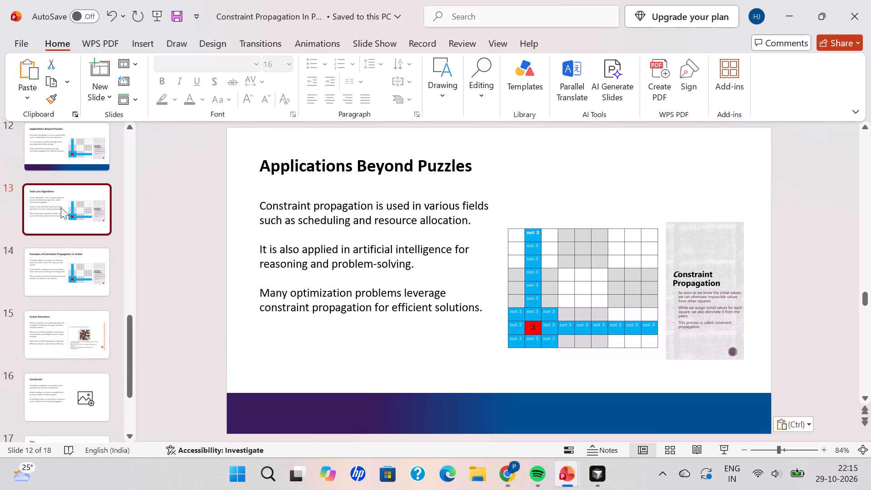
{"action": "left_click", "coordinate": [101, 192]}
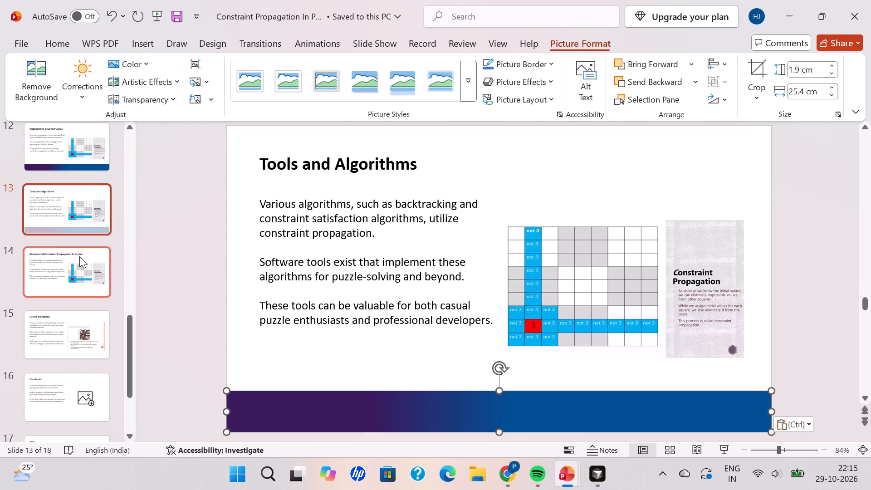
{"action": "right_click", "coordinate": [77, 270]}
{"action": "left_click", "coordinate": [105, 197]}
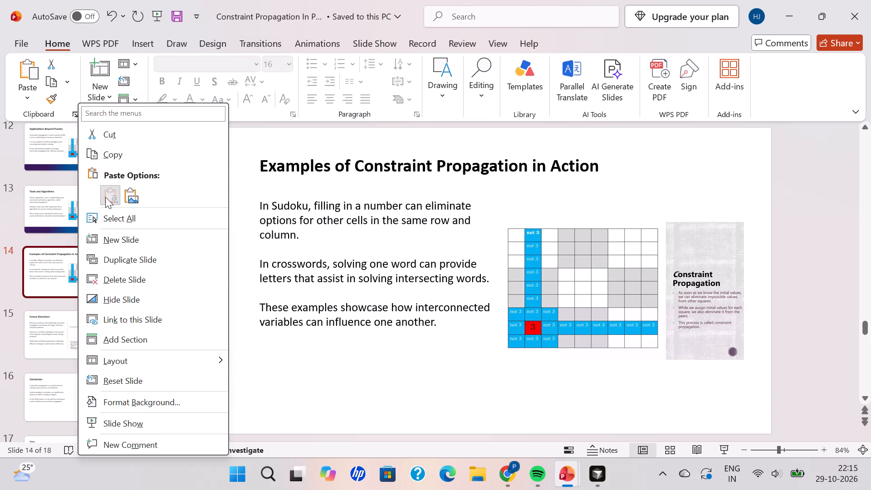
Paste the bottom banner onto slides 15, Future Directions, and 16, Conclusion, using the destination theme.
{"action": "right_click", "coordinate": [67, 340]}
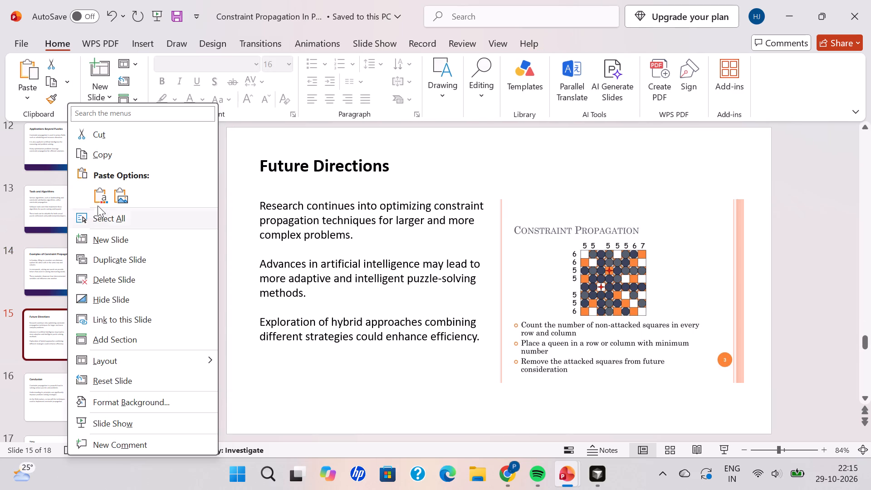
{"action": "left_click", "coordinate": [98, 205]}
{"action": "right_click", "coordinate": [60, 385]}
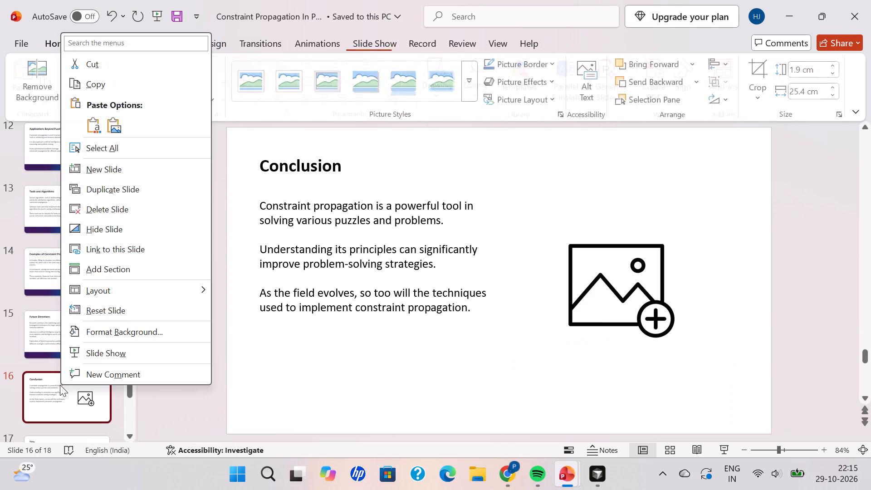
{"action": "left_click", "coordinate": [94, 122]}
Paste the copied bottom banner onto slide 17, the placeholder Title slide, using the destination theme.
{"action": "scroll", "coordinate": [73, 284], "scroll_direction": "down", "scroll_amount": 2}
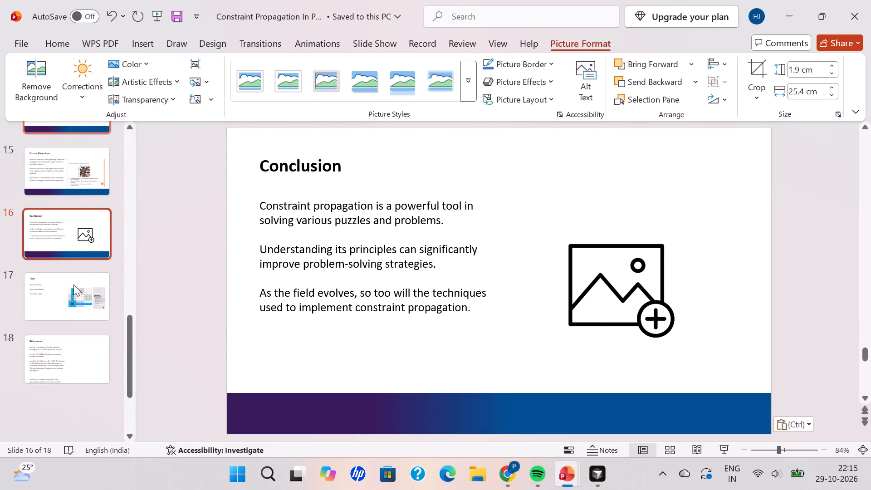
{"action": "scroll", "coordinate": [73, 284], "scroll_direction": "down", "scroll_amount": 7}
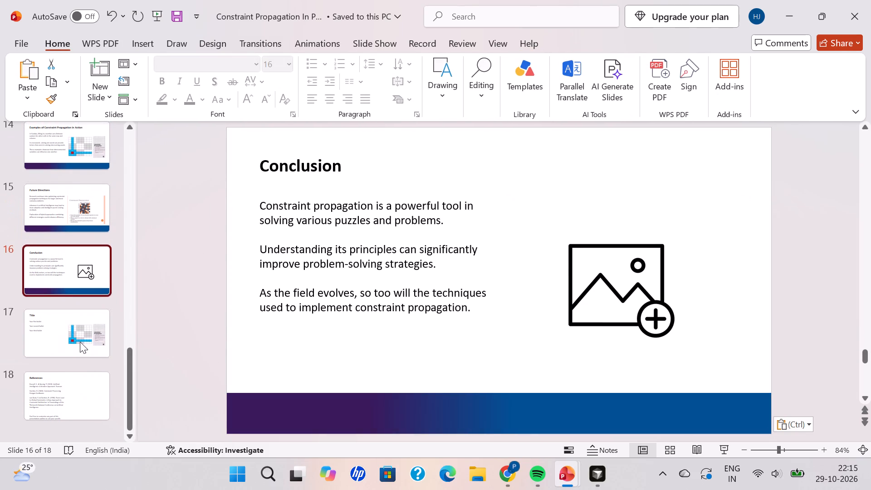
{"action": "right_click", "coordinate": [80, 342]}
{"action": "left_click", "coordinate": [111, 192]}
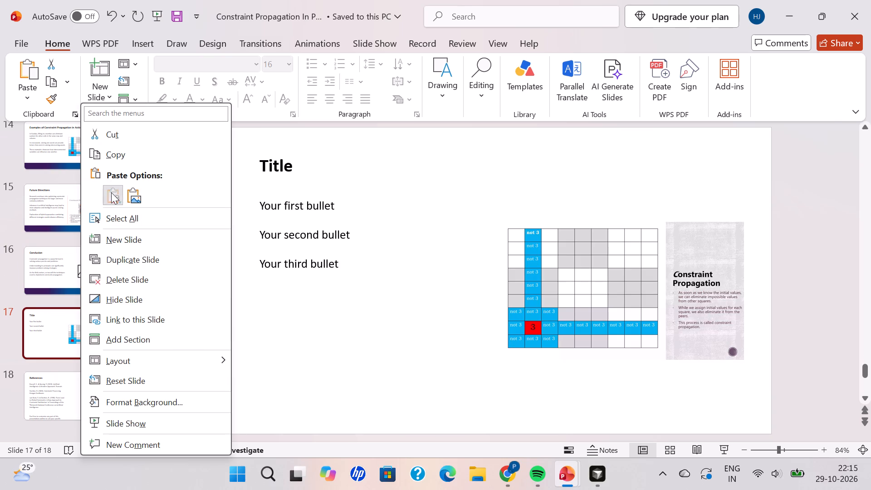
Paste the copied bottom banner onto slide 18, References, using the destination theme.
{"action": "right_click", "coordinate": [82, 396]}
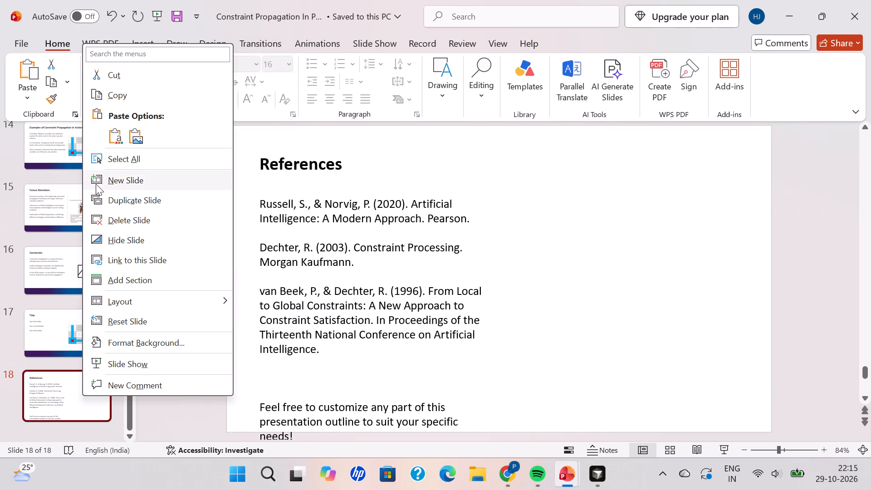
{"action": "left_click", "coordinate": [117, 141]}
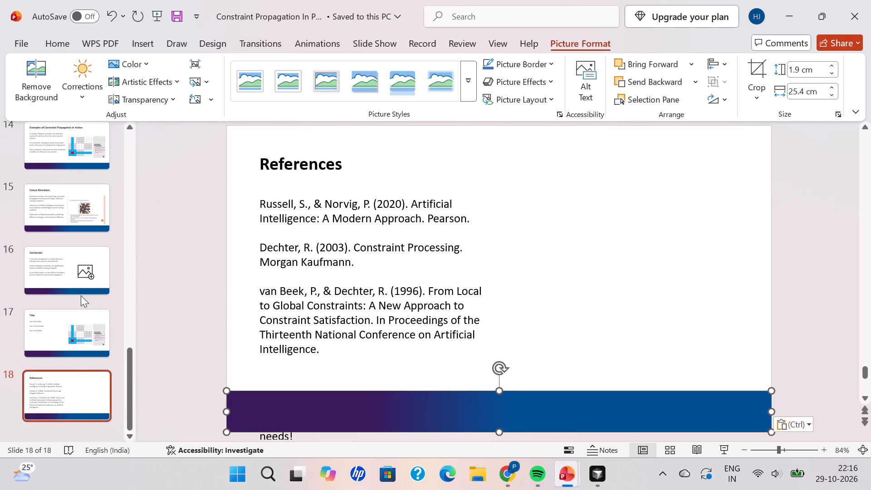
Copy the purple header line from slide 2 of the DMML presentation.
{"action": "scroll", "coordinate": [81, 295], "scroll_direction": "up", "scroll_amount": 11}
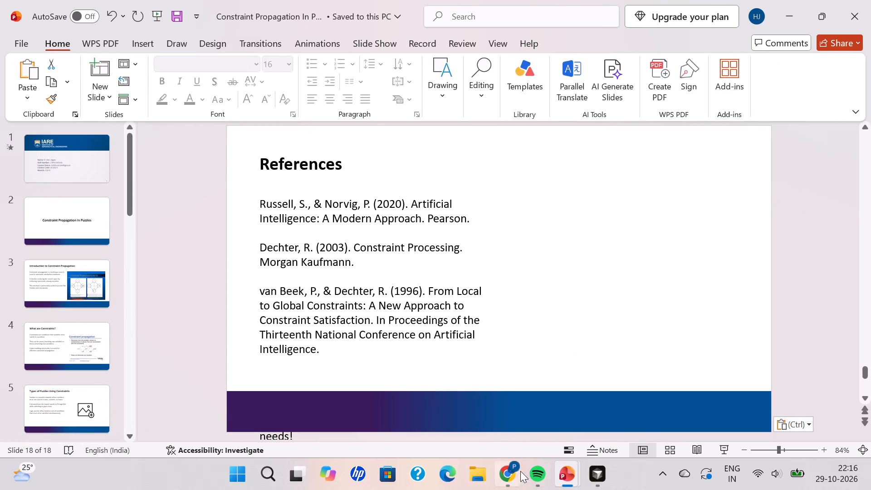
{"action": "left_click", "coordinate": [535, 427]}
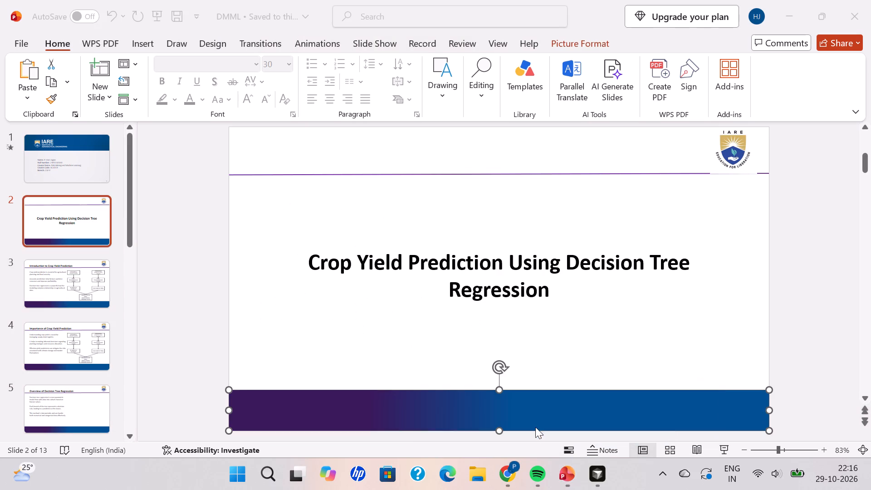
{"action": "left_click", "coordinate": [437, 170]}
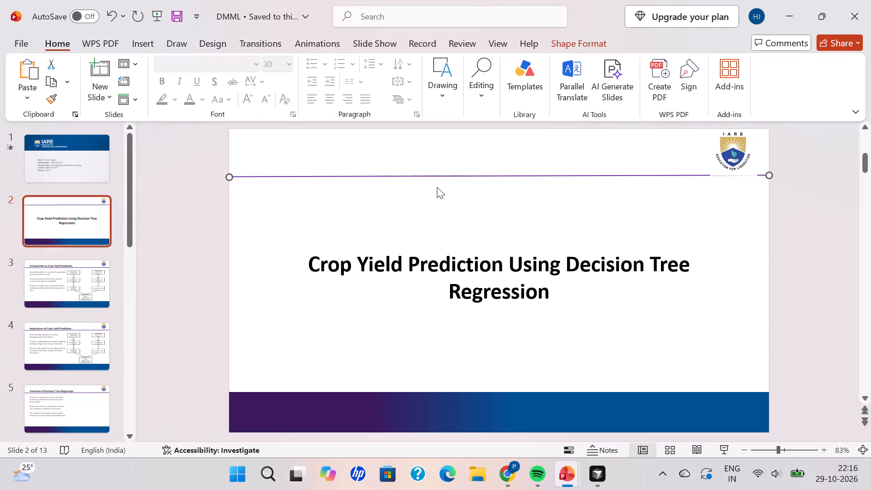
{"action": "right_click", "coordinate": [437, 187]}
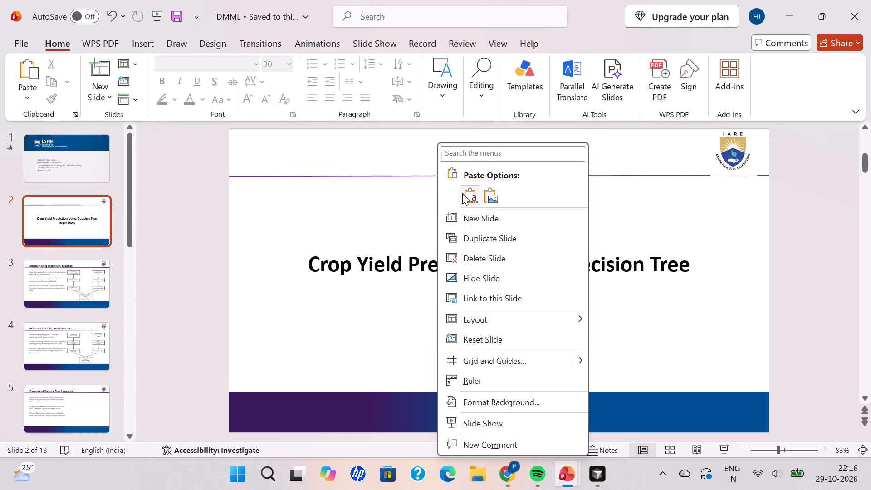
{"action": "right_click", "coordinate": [417, 174]}
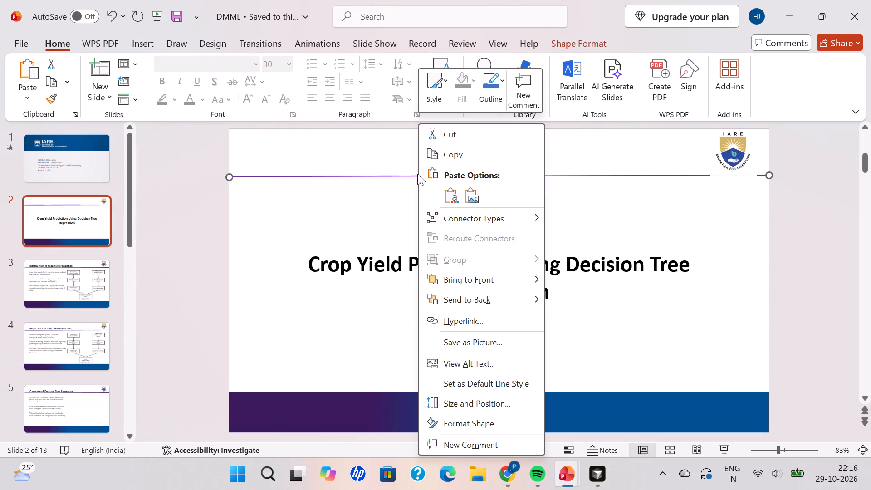
{"action": "left_click", "coordinate": [443, 157]}
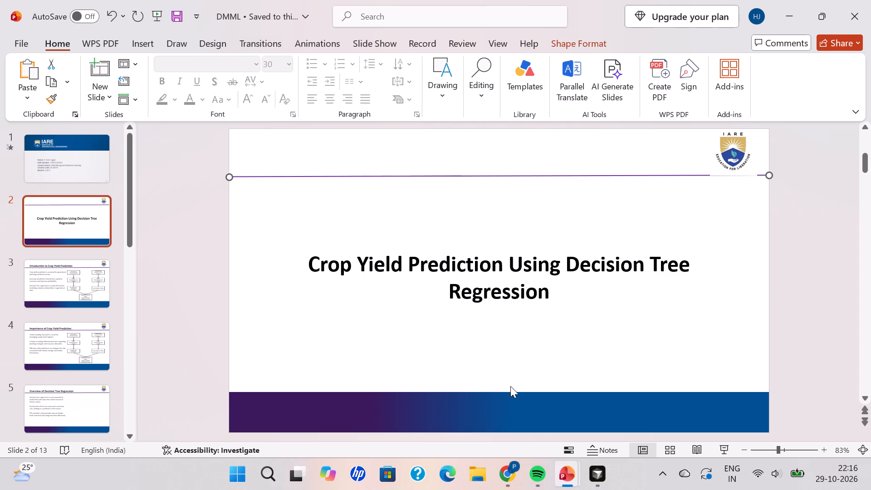
Return to the Constraint Propagation deck and paste the purple line onto slides 2 and 3, using the destination theme.
{"action": "left_click", "coordinate": [592, 431]}
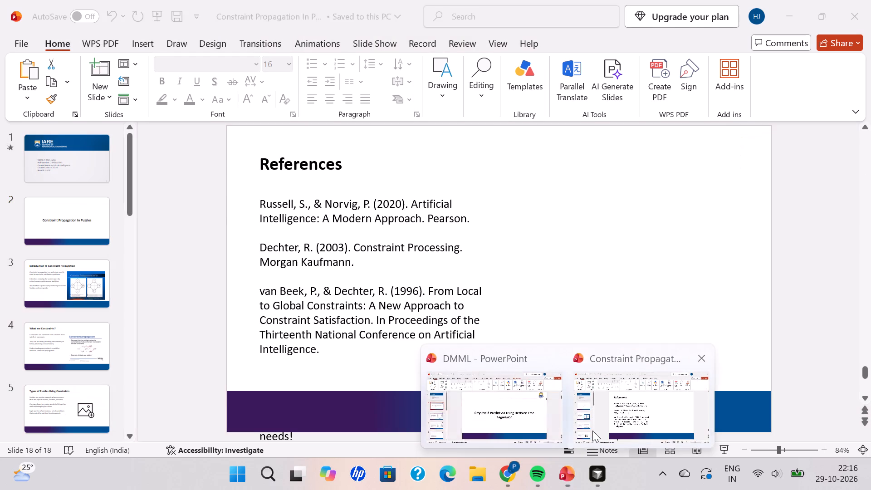
{"action": "scroll", "coordinate": [477, 312], "scroll_direction": "up", "scroll_amount": 6}
{"action": "scroll", "coordinate": [325, 240], "scroll_direction": "up", "scroll_amount": 7}
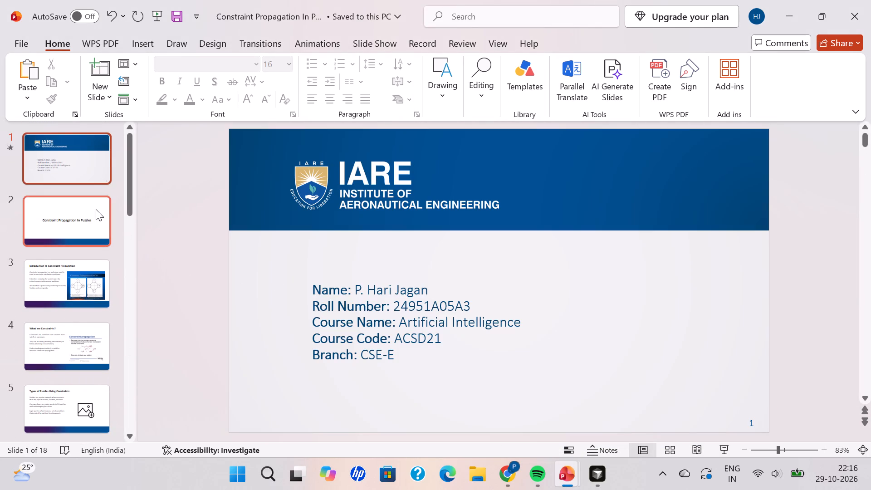
{"action": "left_click", "coordinate": [96, 209]}
{"action": "right_click", "coordinate": [246, 204]}
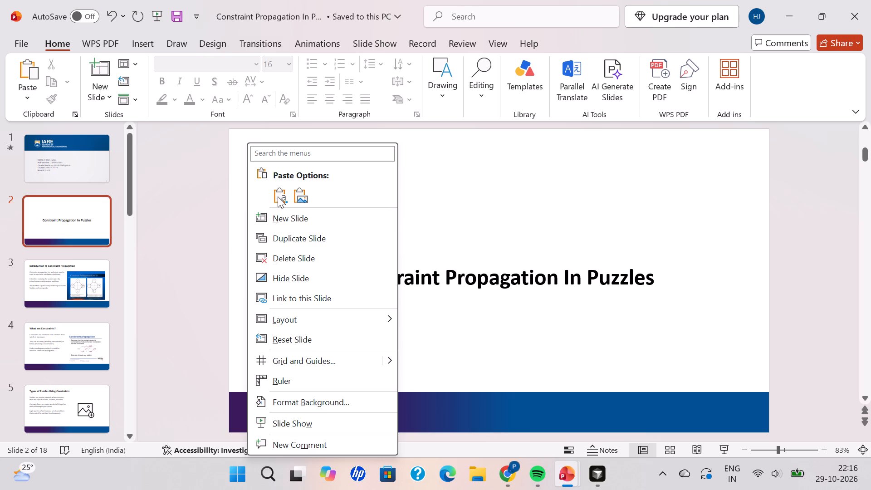
{"action": "left_click", "coordinate": [278, 196]}
{"action": "left_click", "coordinate": [103, 294]}
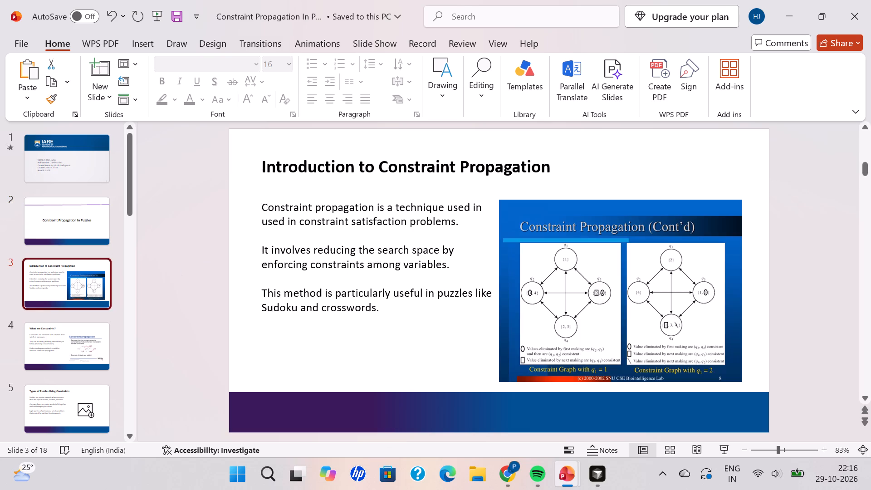
{"action": "right_click", "coordinate": [264, 240]}
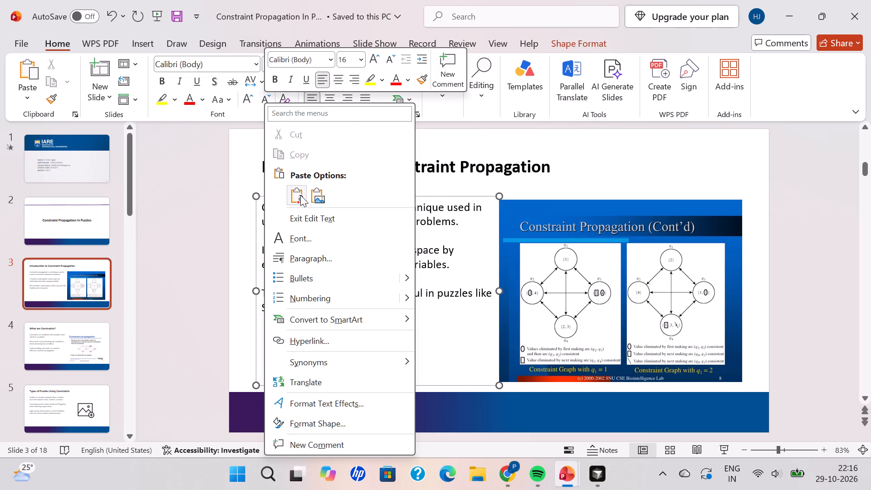
{"action": "left_click", "coordinate": [300, 195]}
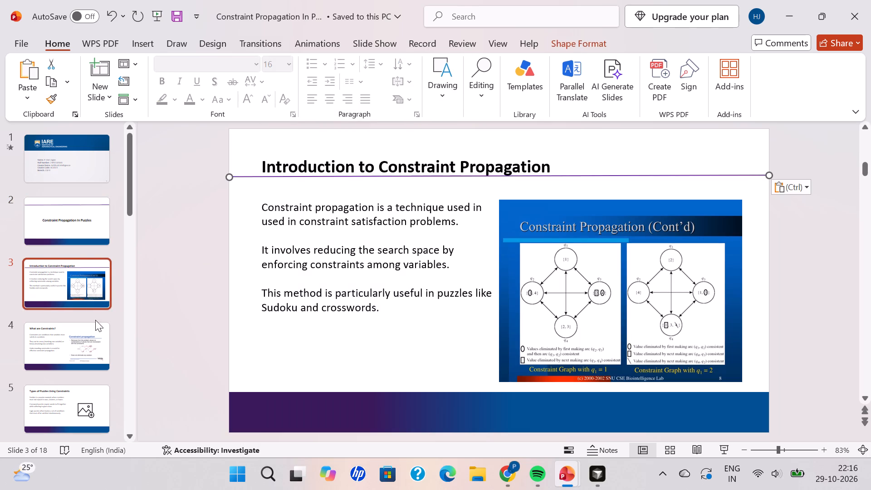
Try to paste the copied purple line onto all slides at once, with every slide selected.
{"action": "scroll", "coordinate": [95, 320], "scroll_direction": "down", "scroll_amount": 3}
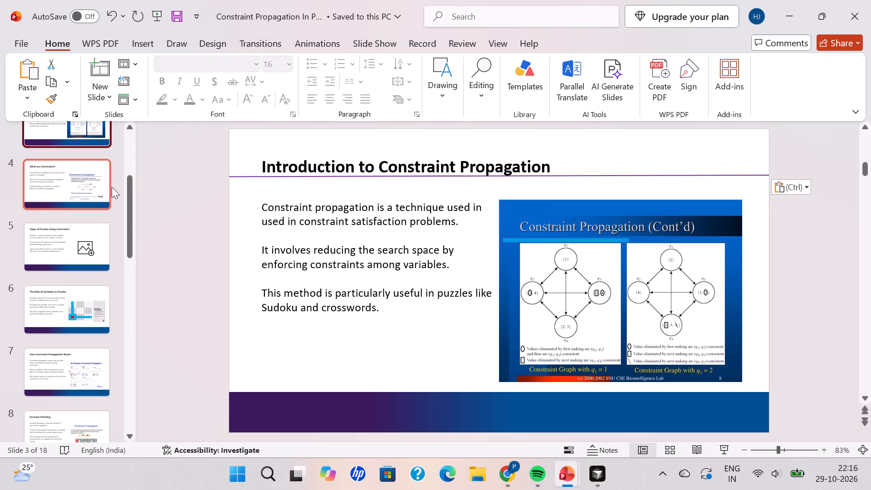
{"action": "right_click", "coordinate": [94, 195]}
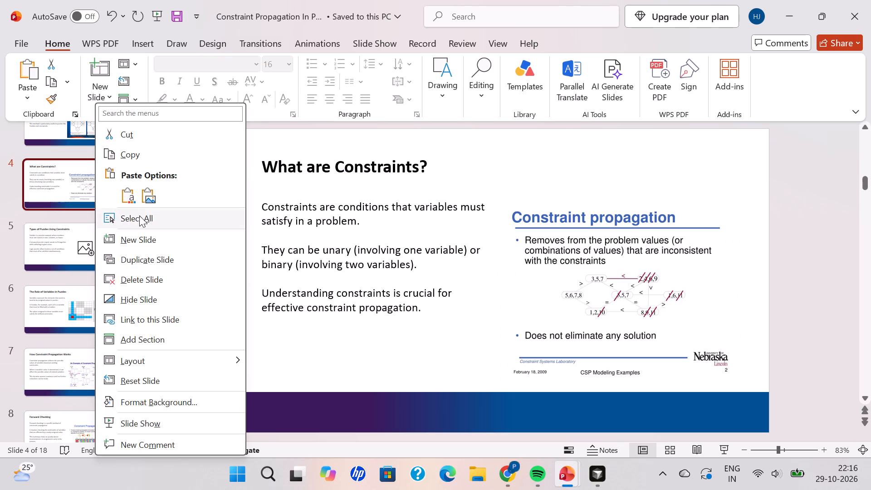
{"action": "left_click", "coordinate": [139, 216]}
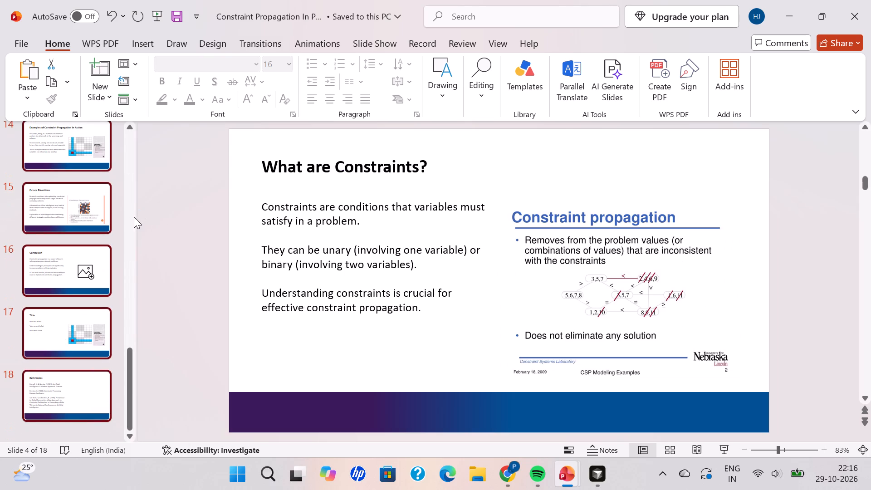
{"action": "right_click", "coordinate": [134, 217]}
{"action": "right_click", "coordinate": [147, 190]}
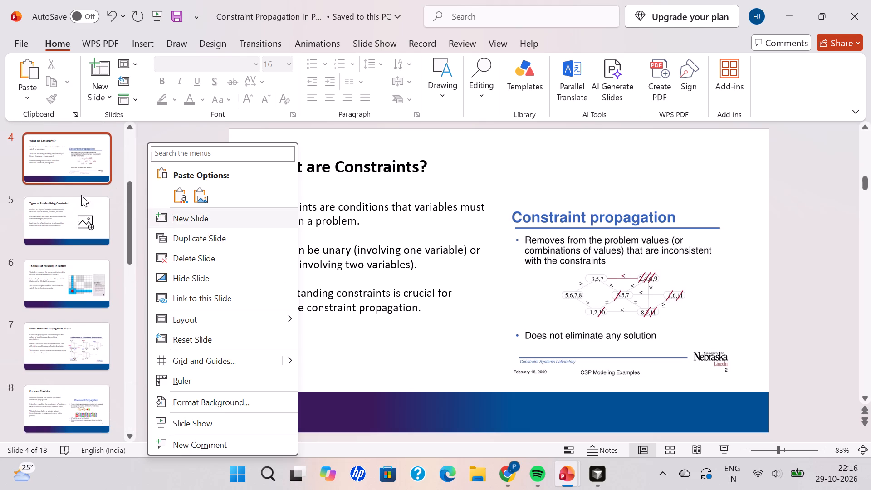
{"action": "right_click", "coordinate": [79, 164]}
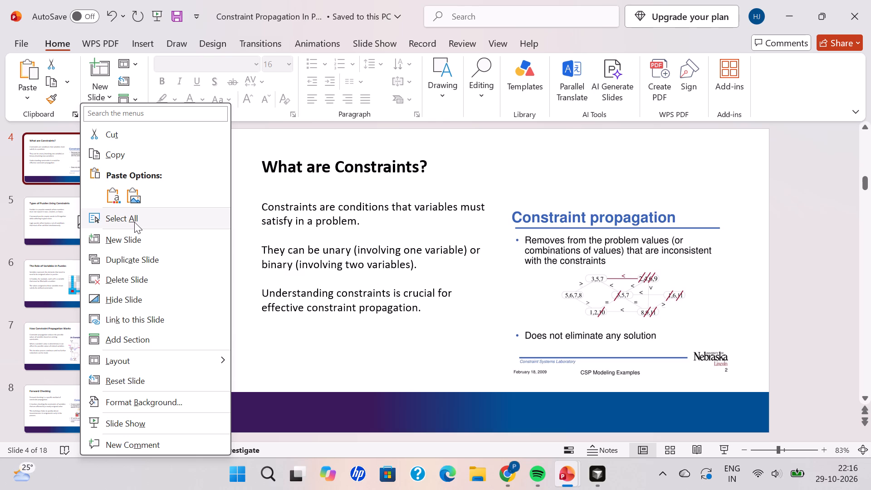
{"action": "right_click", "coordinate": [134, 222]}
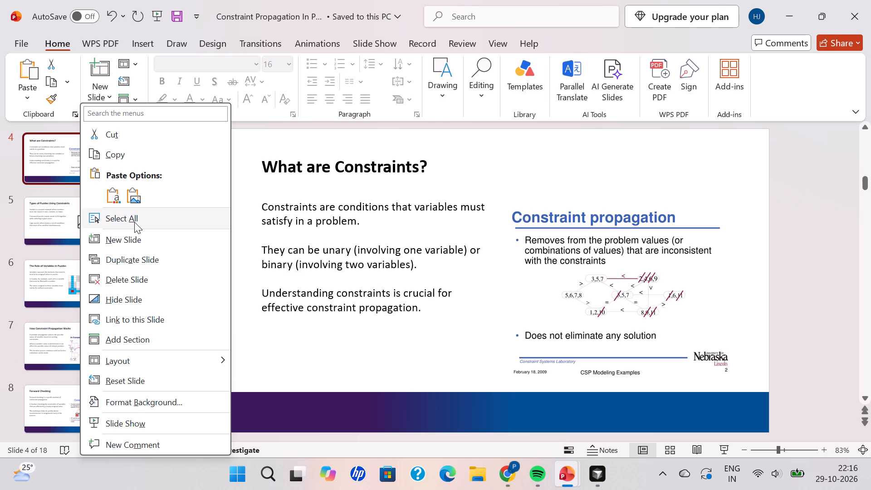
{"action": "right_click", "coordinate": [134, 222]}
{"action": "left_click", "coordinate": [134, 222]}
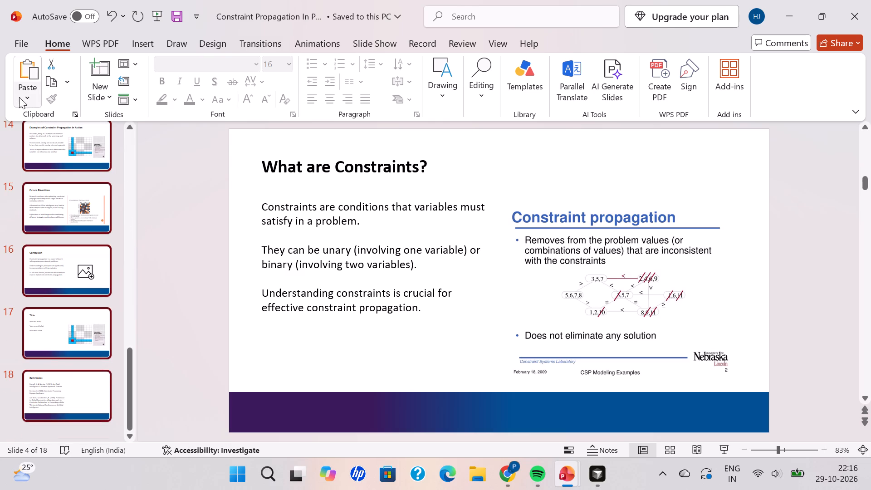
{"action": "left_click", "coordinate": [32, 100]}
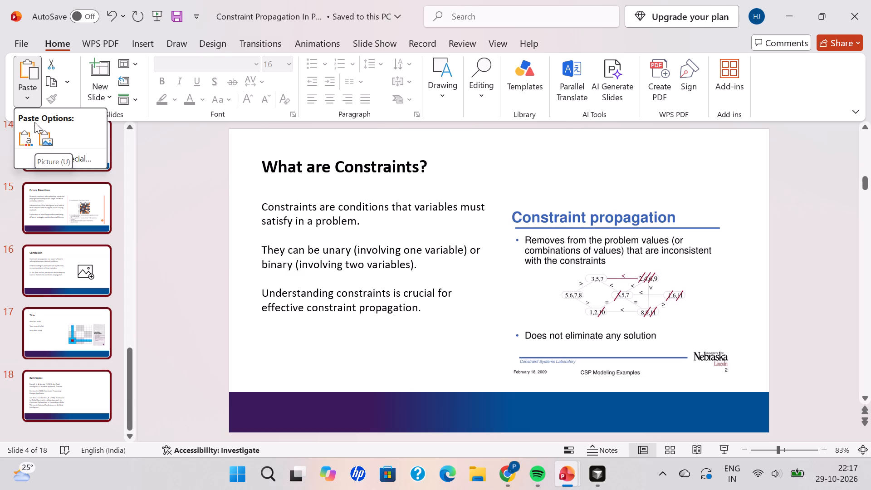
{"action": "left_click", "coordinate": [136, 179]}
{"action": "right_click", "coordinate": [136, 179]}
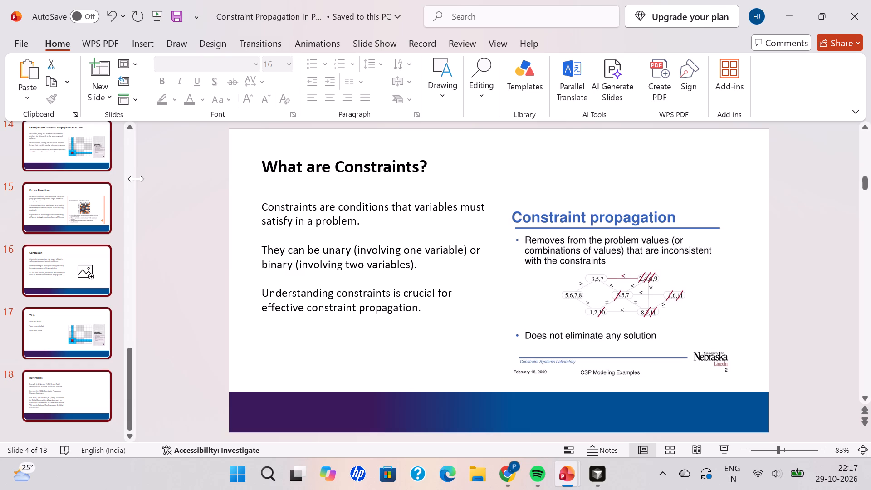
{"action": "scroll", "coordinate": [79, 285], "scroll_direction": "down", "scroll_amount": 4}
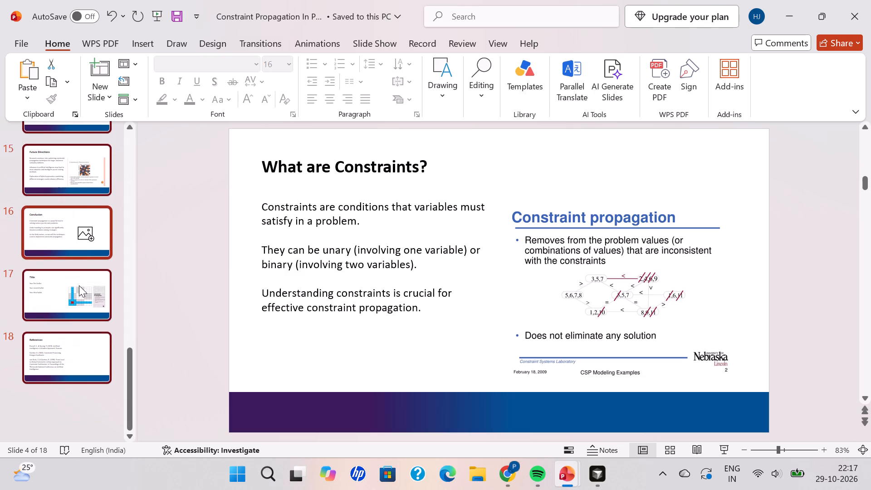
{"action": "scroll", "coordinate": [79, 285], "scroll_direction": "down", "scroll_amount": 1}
Paste the purple line onto slides 4, What are Constraints?, and 5, Types of Puzzles Using Constraints.
{"action": "scroll", "coordinate": [79, 285], "scroll_direction": "up", "scroll_amount": 10}
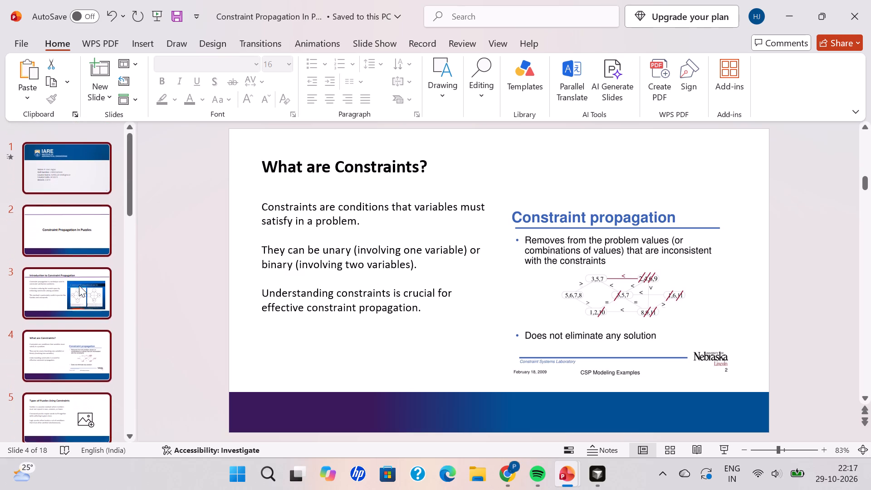
{"action": "left_click", "coordinate": [89, 350]}
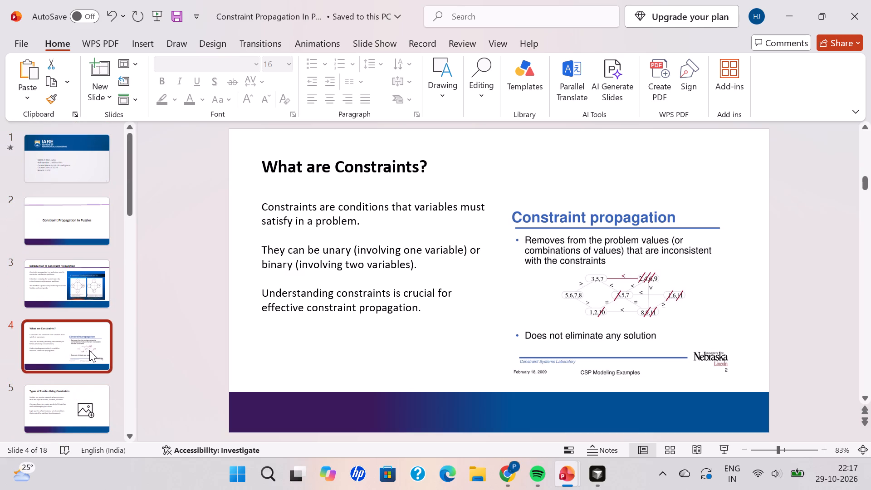
{"action": "key", "text": "ctrl+v"}
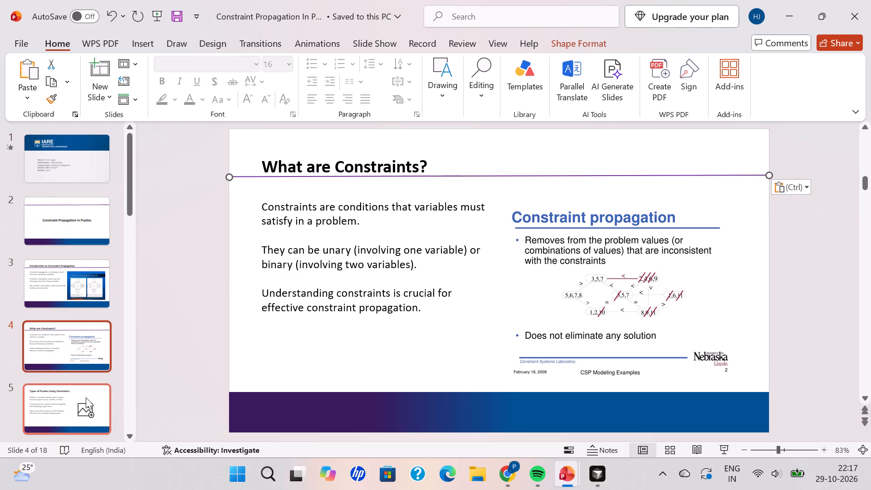
{"action": "left_click", "coordinate": [85, 407]}
{"action": "key", "text": "ctrl+v"}
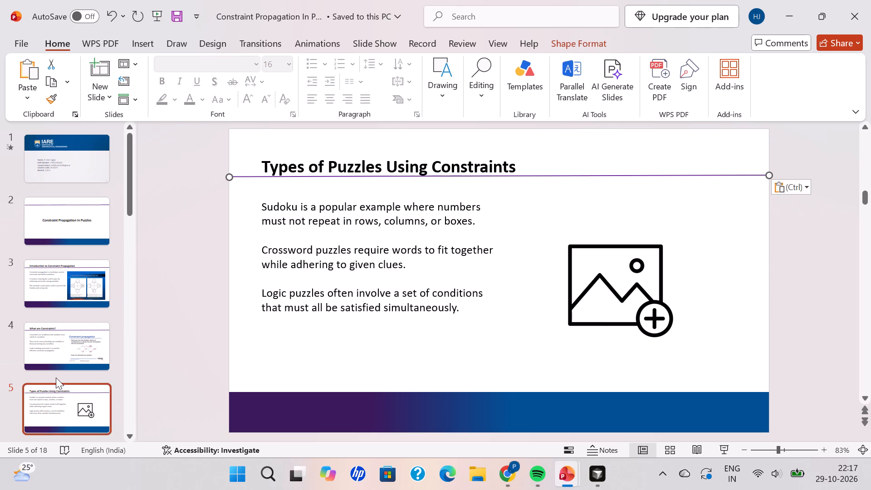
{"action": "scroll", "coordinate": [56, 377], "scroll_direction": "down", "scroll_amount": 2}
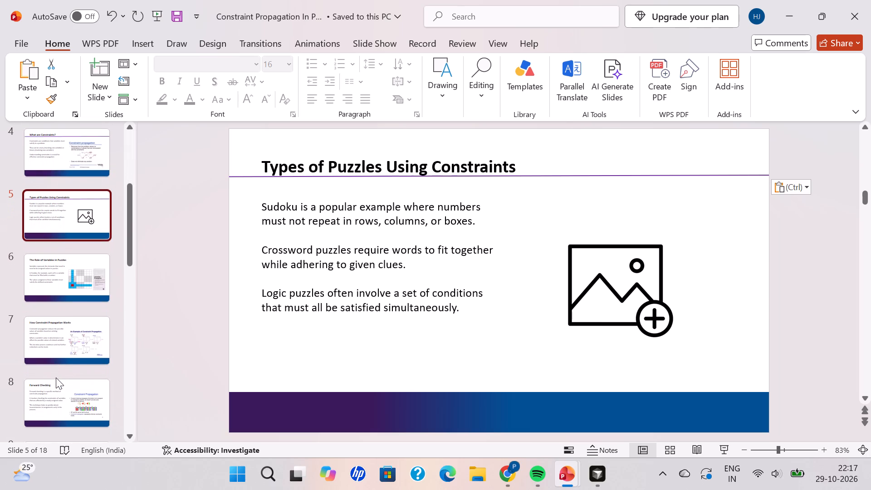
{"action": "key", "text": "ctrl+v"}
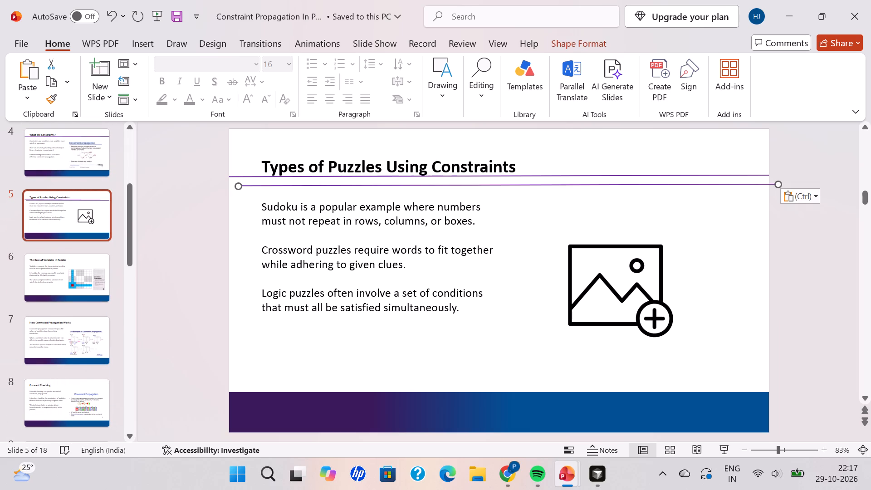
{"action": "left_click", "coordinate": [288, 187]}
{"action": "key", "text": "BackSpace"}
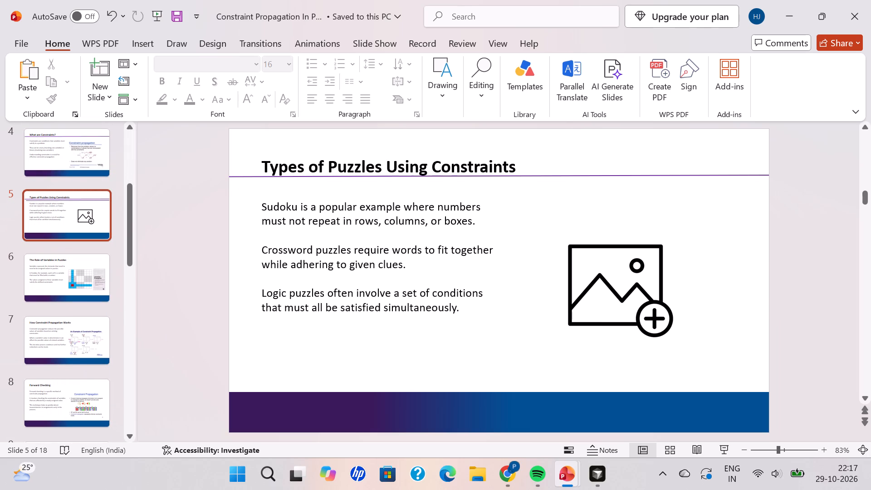
Paste the purple line onto slides 6, The Role of Variables in Puzzles, 7, How Constraint Propagation Works, and 8, Forward Checking.
{"action": "left_click", "coordinate": [76, 280]}
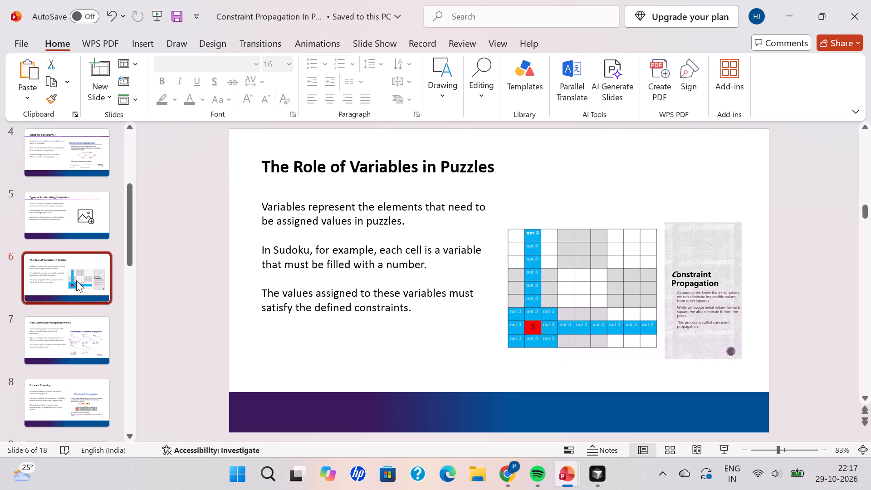
{"action": "key", "text": "ctrl+v"}
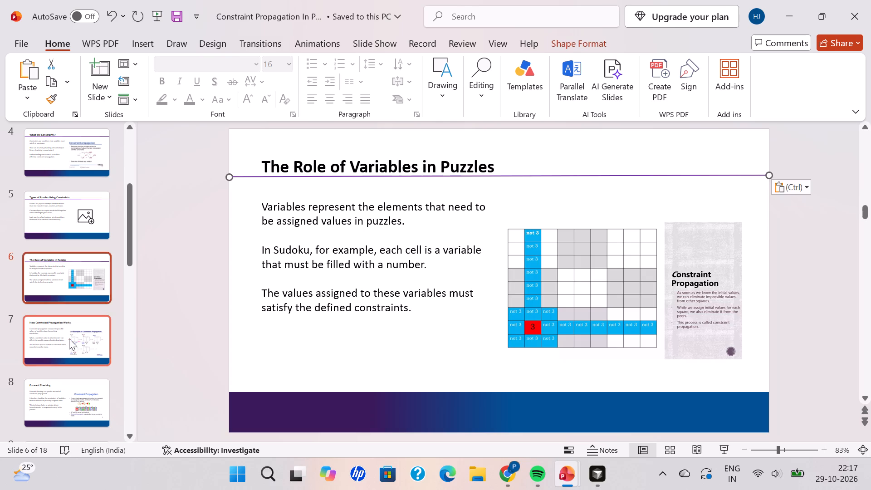
{"action": "left_click", "coordinate": [69, 338]}
{"action": "key", "text": "v"}
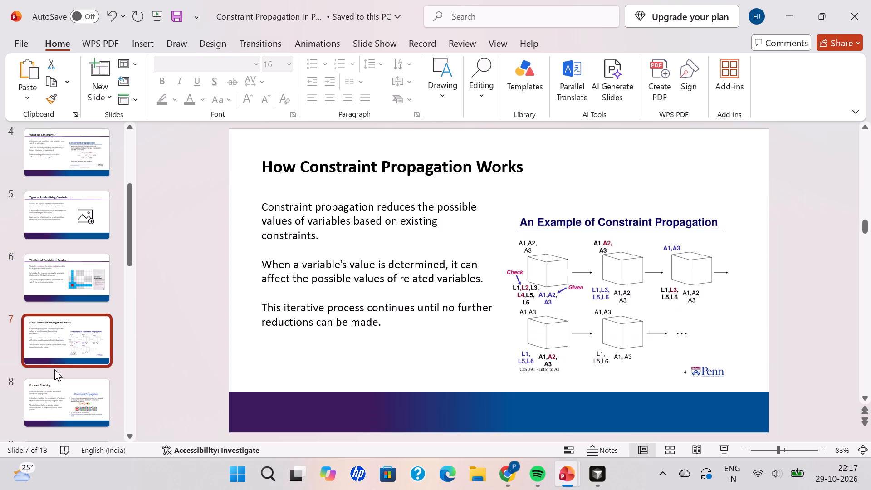
{"action": "left_click", "coordinate": [71, 338]}
{"action": "key", "text": "v"}
{"action": "left_click", "coordinate": [85, 340]}
{"action": "key", "text": "v"}
{"action": "key", "text": "v"}
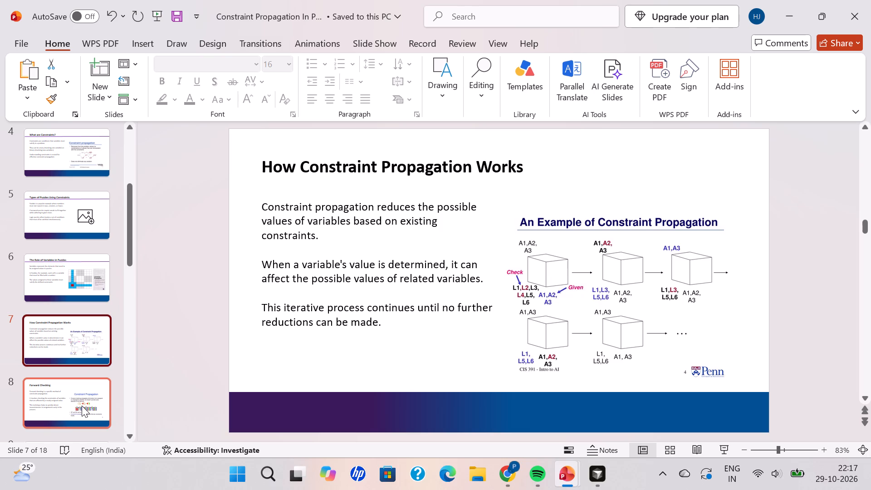
{"action": "key", "text": "v"}
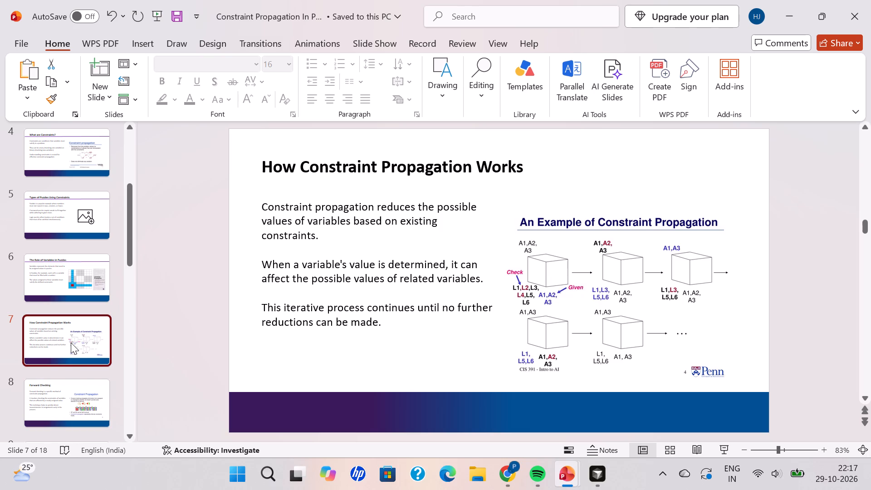
{"action": "left_click", "coordinate": [71, 343]}
{"action": "key", "text": "ctrl+v"}
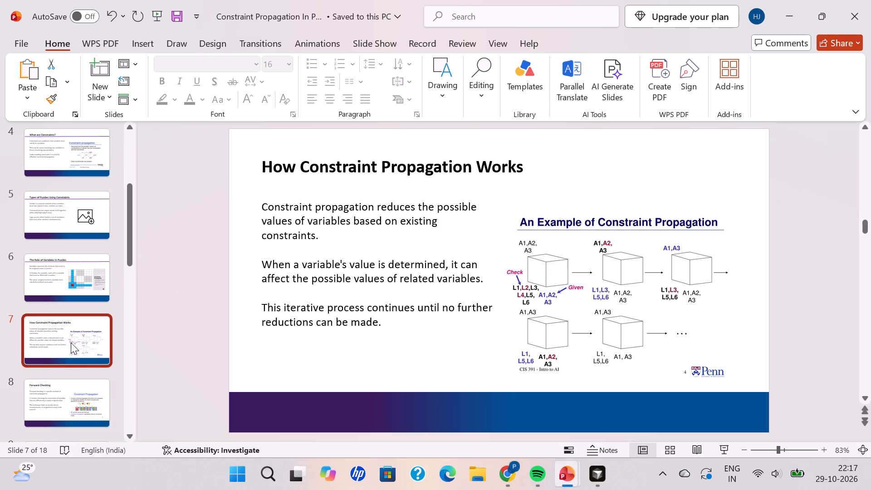
{"action": "left_click", "coordinate": [62, 395]}
{"action": "key", "text": "ctrl+v"}
{"action": "left_click", "coordinate": [62, 395], "text": "ctrl"}
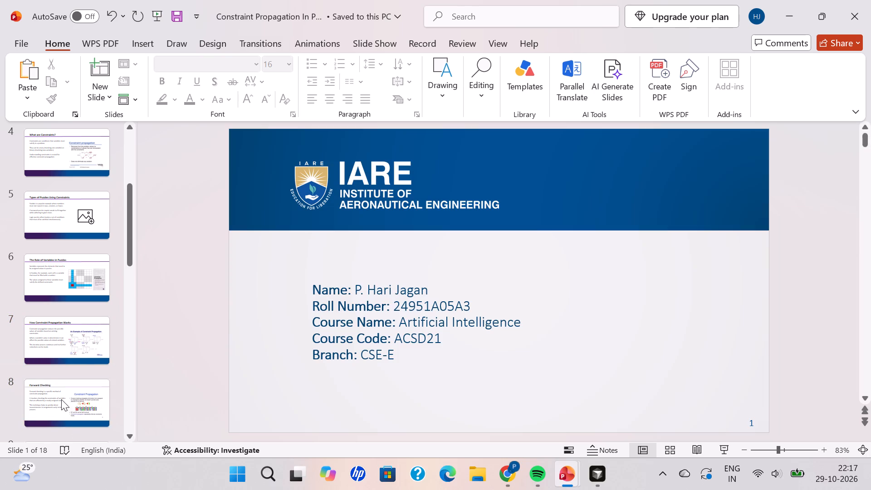
Paste the purple line onto slides 18, References, 16, Conclusion, and 15, Future Directions.
{"action": "scroll", "coordinate": [74, 356], "scroll_direction": "down", "scroll_amount": 5}
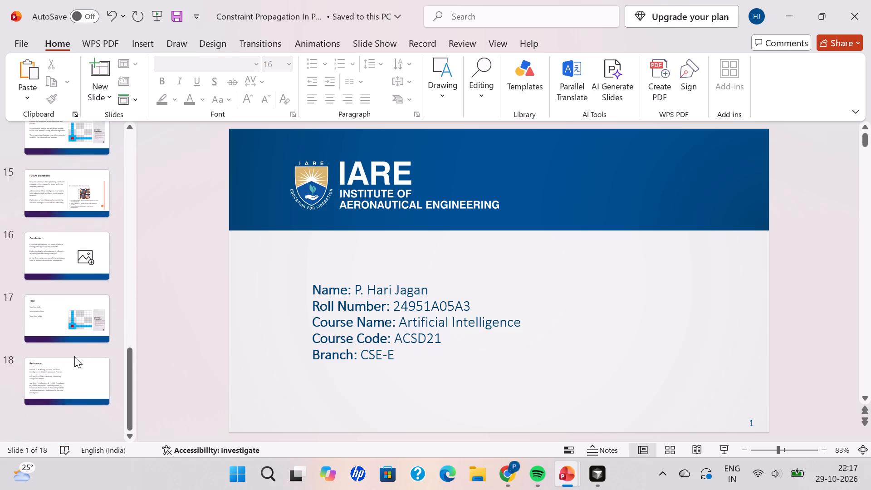
{"action": "left_click", "coordinate": [76, 381]}
{"action": "key", "text": "ctrl+v"}
{"action": "left_click", "coordinate": [76, 381], "text": "ctrl"}
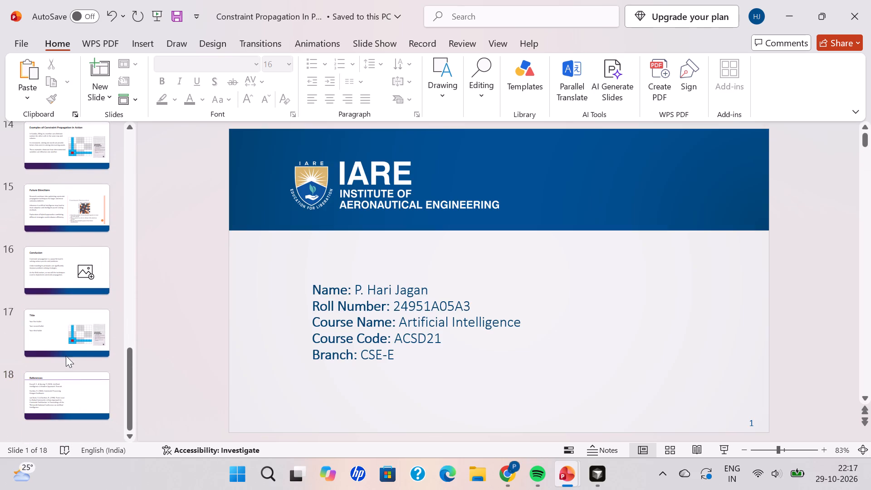
{"action": "left_click", "coordinate": [58, 307]}
{"action": "key", "text": "ctrl+v"}
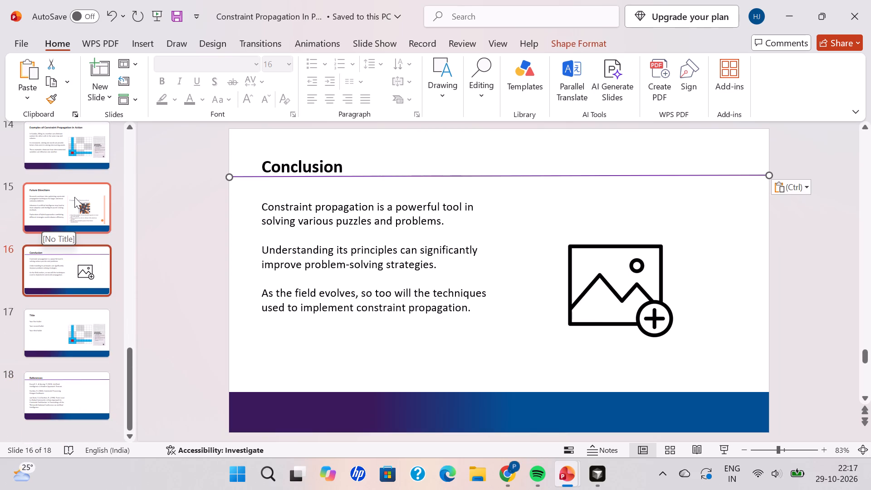
{"action": "left_click", "coordinate": [73, 187]}
{"action": "key", "text": "ctrl+v"}
{"action": "left_click", "coordinate": [73, 187]}
Paste the purple line onto slides 13, 12, 11, 10 and 9, working backwards from Tools and Algorithms to Arc Consistency.
{"action": "scroll", "coordinate": [73, 187], "scroll_direction": "up", "scroll_amount": 3}
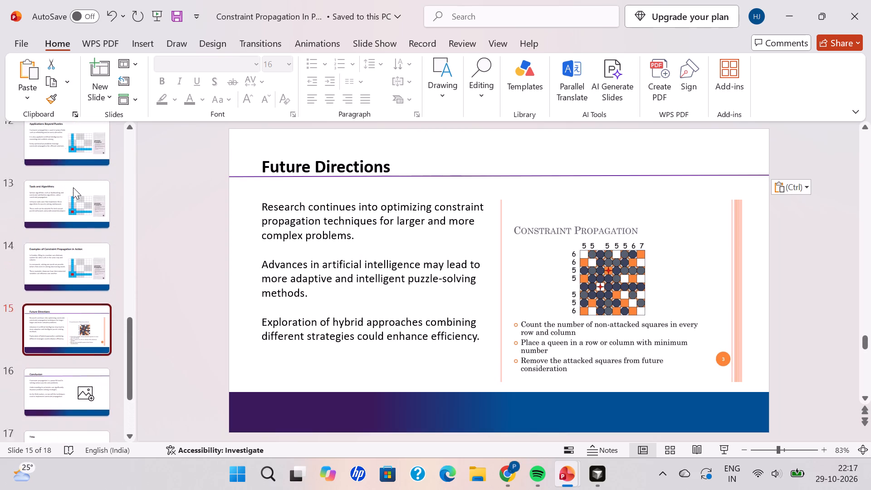
{"action": "scroll", "coordinate": [73, 187], "scroll_direction": "up", "scroll_amount": 2}
{"action": "left_click", "coordinate": [74, 380]}
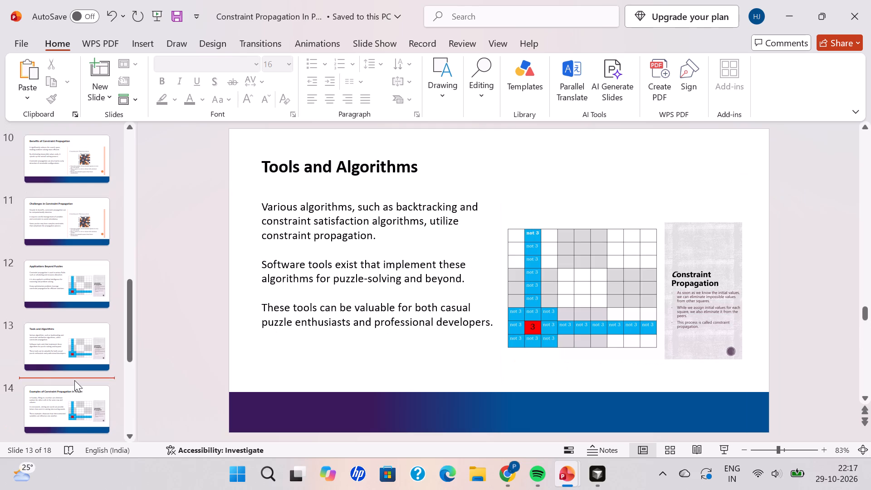
{"action": "key", "text": "ctrl+v"}
{"action": "left_click", "coordinate": [67, 269]}
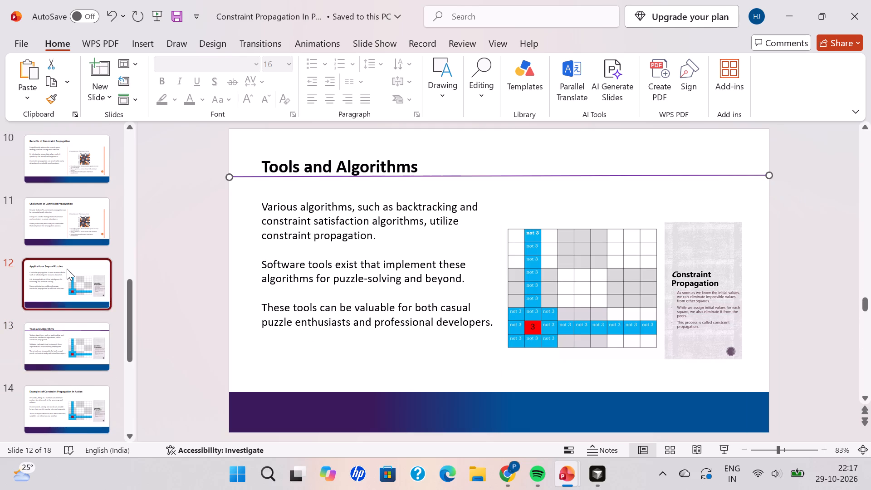
{"action": "key", "text": "ctrl+v"}
{"action": "left_click", "coordinate": [65, 206]}
{"action": "key", "text": "ctrl+v"}
{"action": "left_click", "coordinate": [65, 206], "text": "ctrl"}
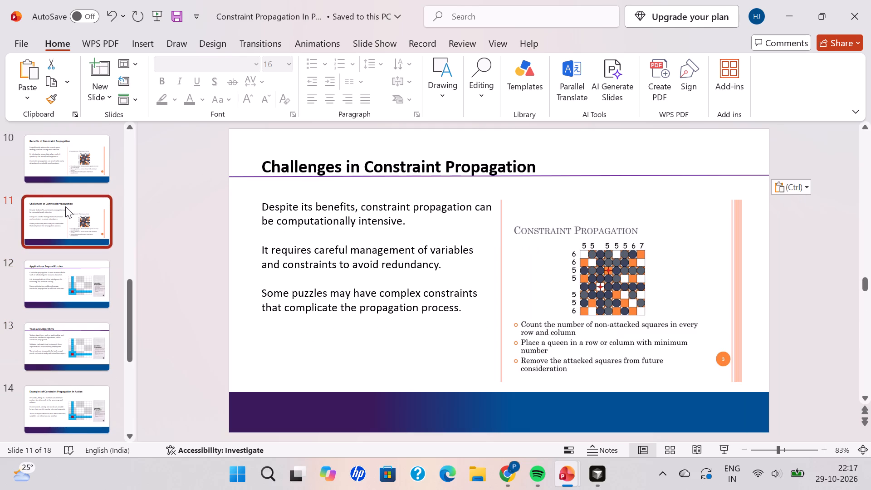
{"action": "scroll", "coordinate": [65, 206], "scroll_direction": "up", "scroll_amount": 2}
{"action": "left_click", "coordinate": [75, 269]}
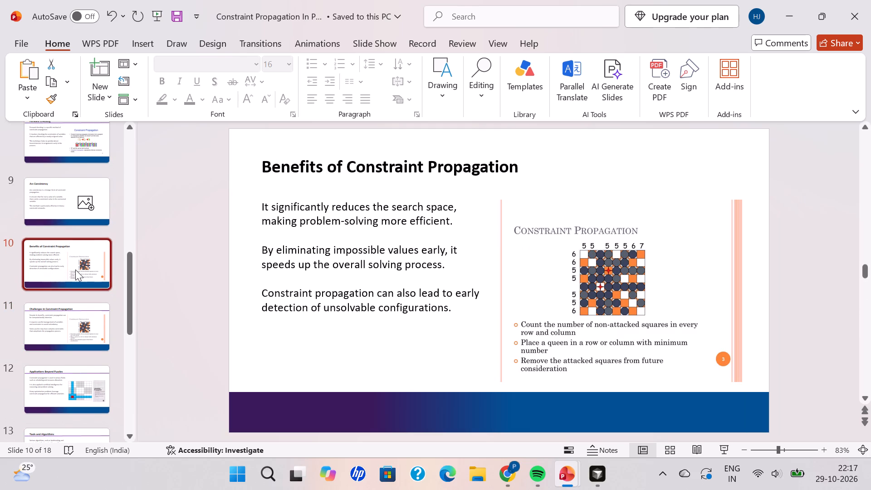
{"action": "key", "text": "ctrl+v"}
{"action": "left_click", "coordinate": [77, 207]}
{"action": "key", "text": "ctrl+v"}
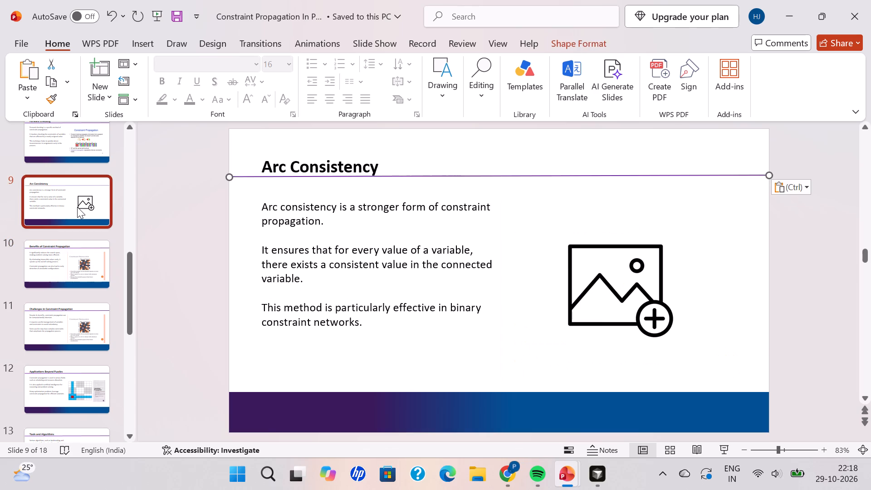
Delete the placeholder picture icon from slide 9, Arc Consistency.
{"action": "scroll", "coordinate": [77, 207], "scroll_direction": "up", "scroll_amount": 2}
{"action": "scroll", "coordinate": [84, 302], "scroll_direction": "up", "scroll_amount": 1}
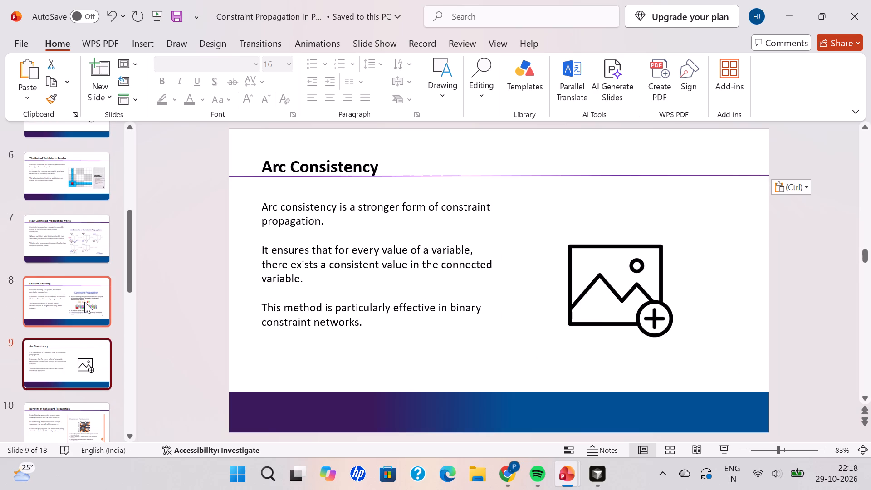
{"action": "left_click", "coordinate": [89, 371]}
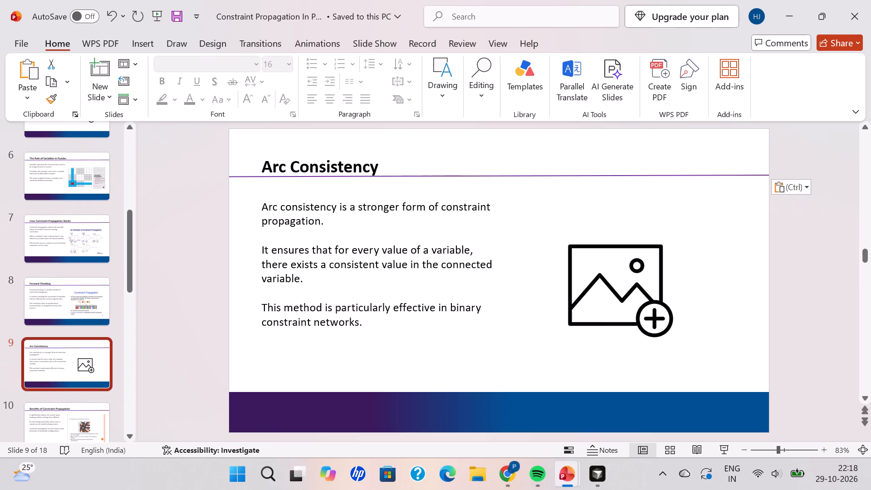
{"action": "left_click", "coordinate": [597, 294]}
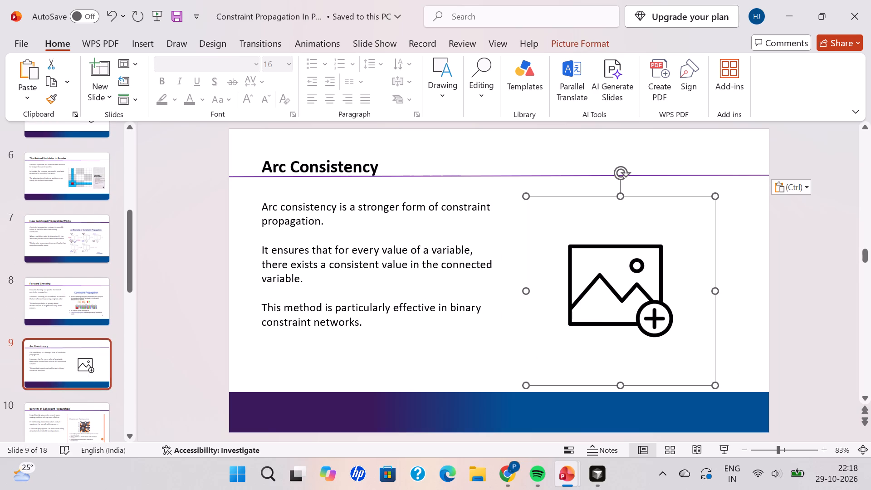
{"action": "key", "text": "BackSpace"}
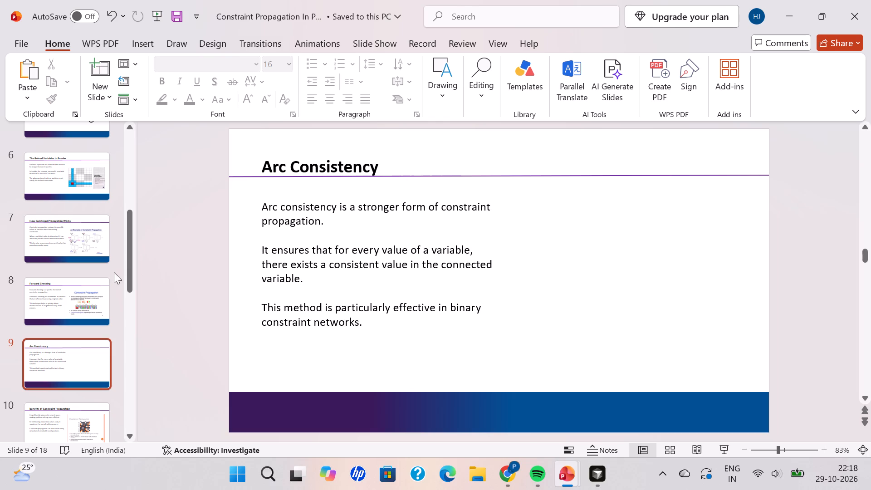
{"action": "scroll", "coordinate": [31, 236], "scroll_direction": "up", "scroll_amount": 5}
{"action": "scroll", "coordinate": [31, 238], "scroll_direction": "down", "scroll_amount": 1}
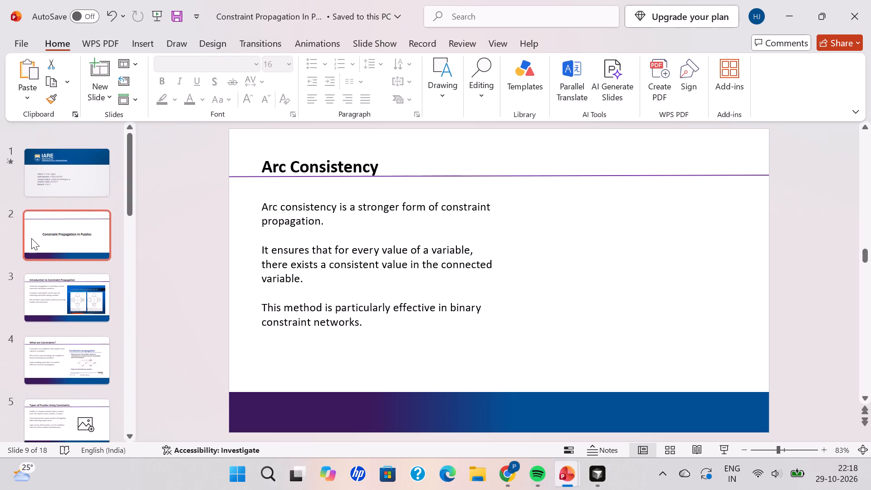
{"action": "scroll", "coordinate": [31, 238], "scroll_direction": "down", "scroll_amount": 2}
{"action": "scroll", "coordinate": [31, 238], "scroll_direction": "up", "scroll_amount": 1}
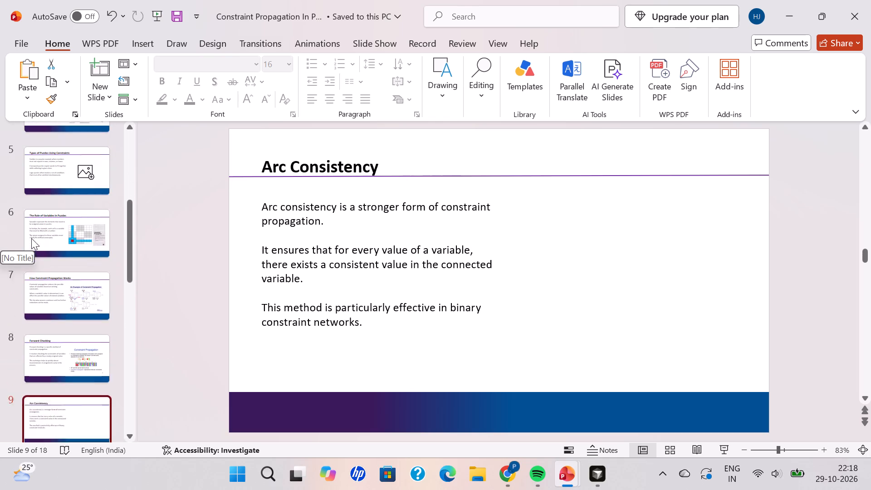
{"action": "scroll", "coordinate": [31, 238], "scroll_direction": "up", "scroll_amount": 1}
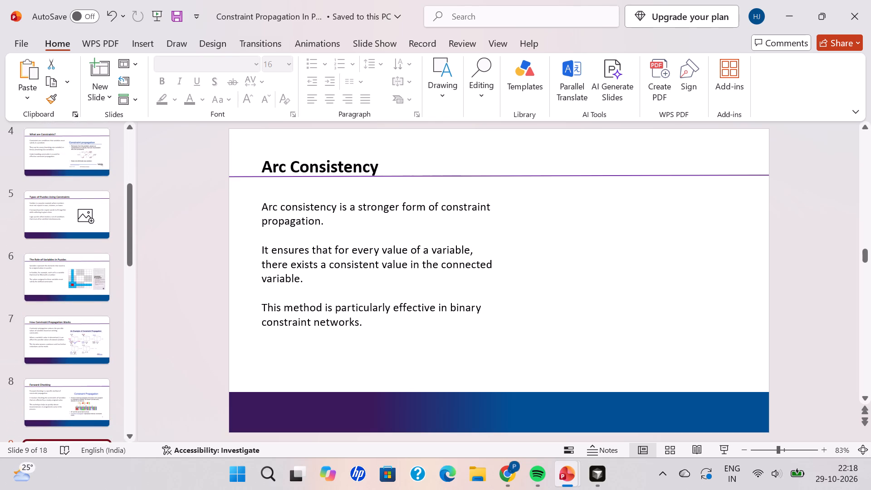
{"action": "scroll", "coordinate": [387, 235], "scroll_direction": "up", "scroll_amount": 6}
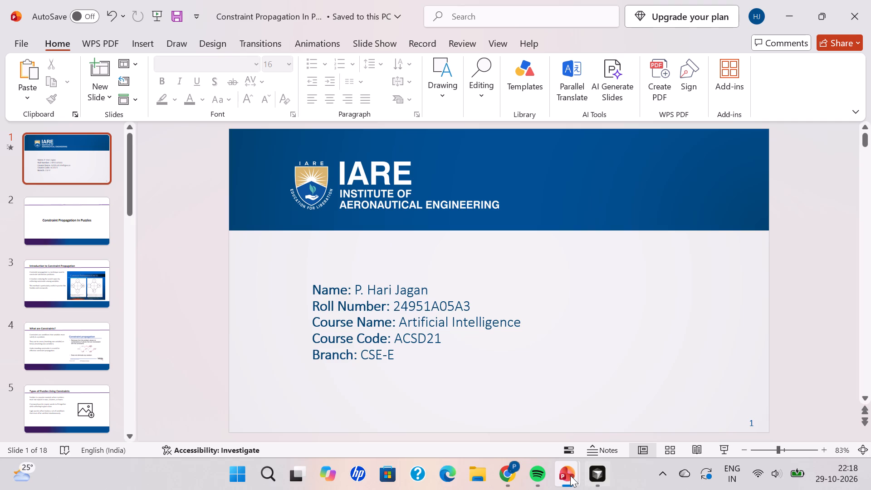
Switch to the DMML presentation and copy the IARE logo from slide 2.
{"action": "left_click", "coordinate": [522, 417]}
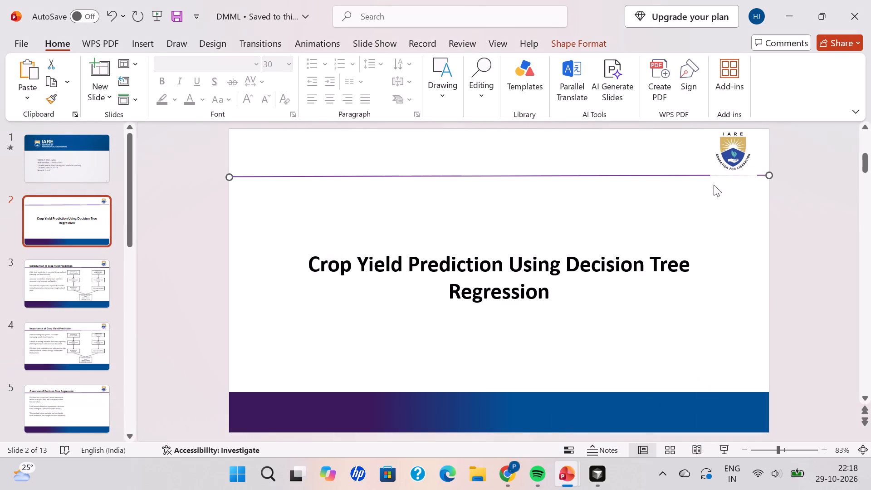
{"action": "left_click", "coordinate": [719, 155]}
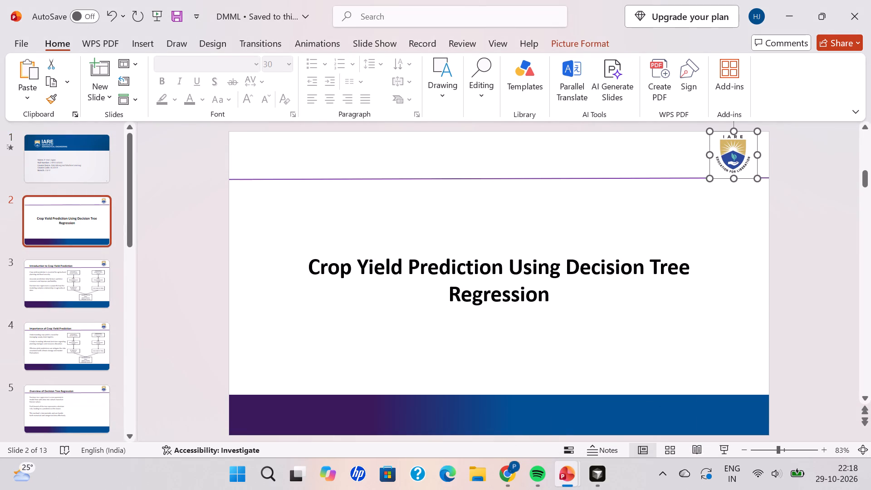
{"action": "key", "text": "ctrl+c"}
Return to the Constraint Propagation deck and paste the IARE logo onto slide 2, nudging it slightly down.
{"action": "left_click", "coordinate": [605, 417]}
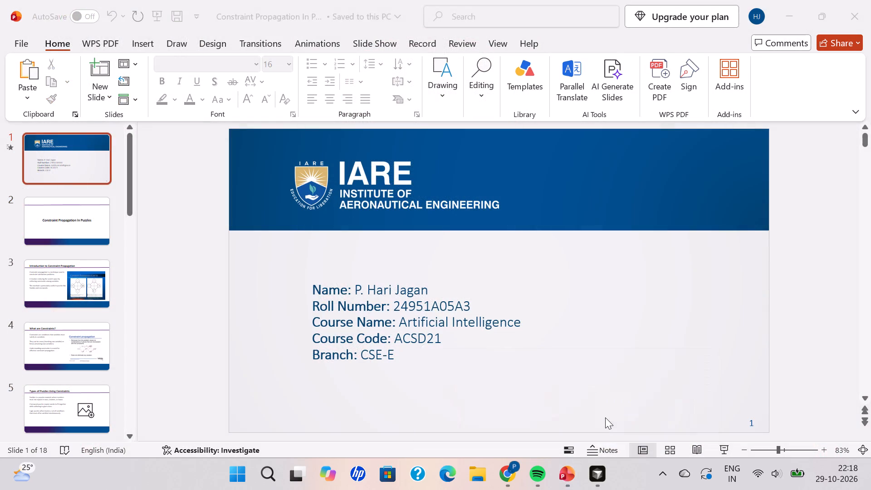
{"action": "left_click", "coordinate": [100, 230]}
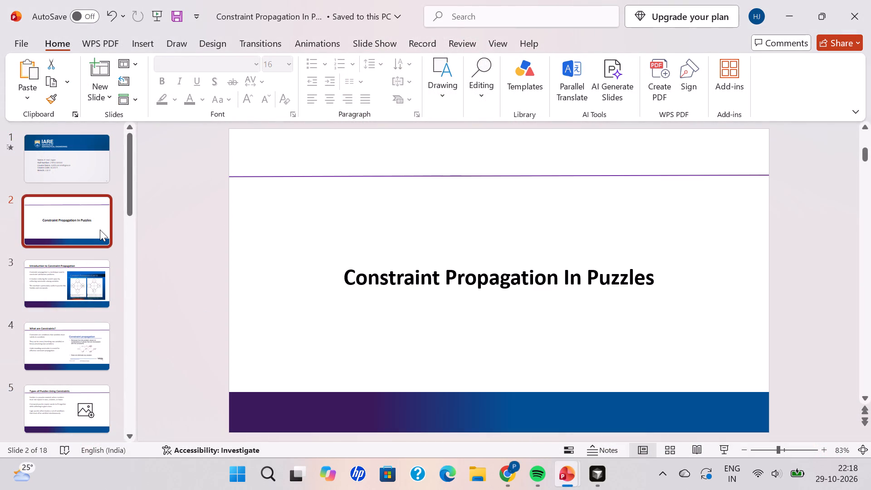
{"action": "key", "text": "ctrl+v"}
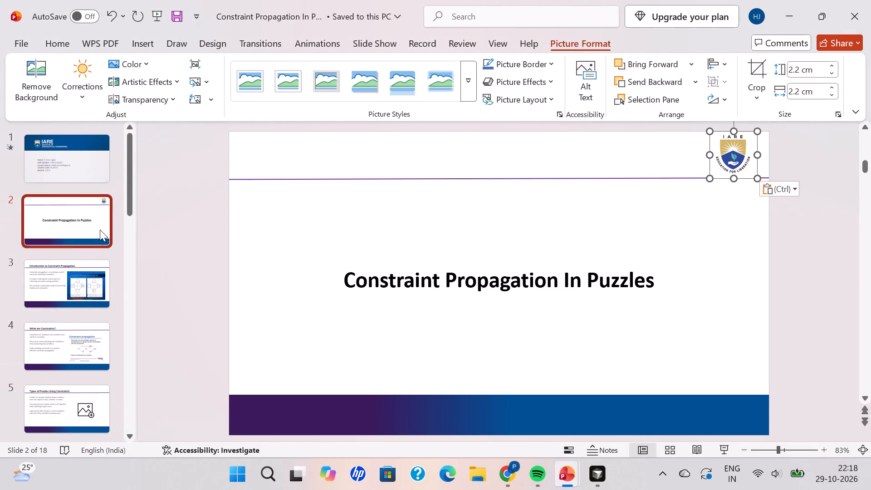
{"action": "key", "text": "Return"}
{"action": "key", "text": "Down"}
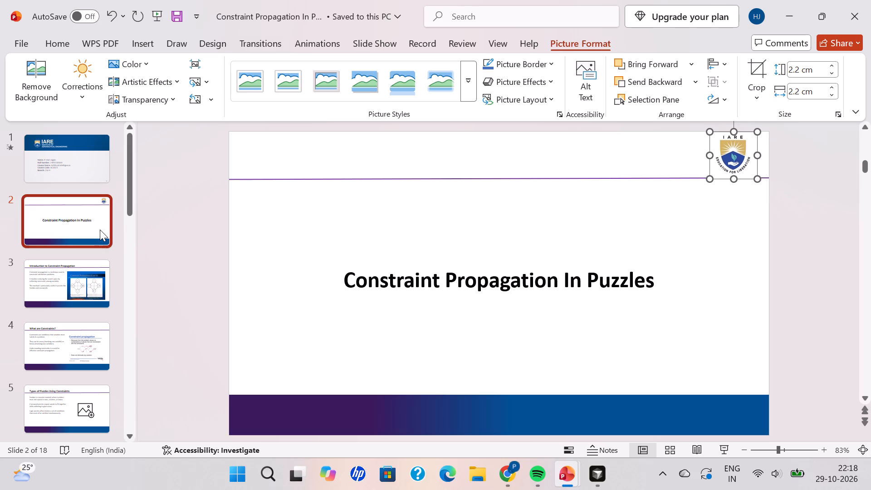
{"action": "key", "text": "Return"}
Paste the IARE logo onto slides 3, 4 and 5, from Introduction to Constraint Propagation to Types of Puzzles Using Constraints.
{"action": "left_click", "coordinate": [98, 276]}
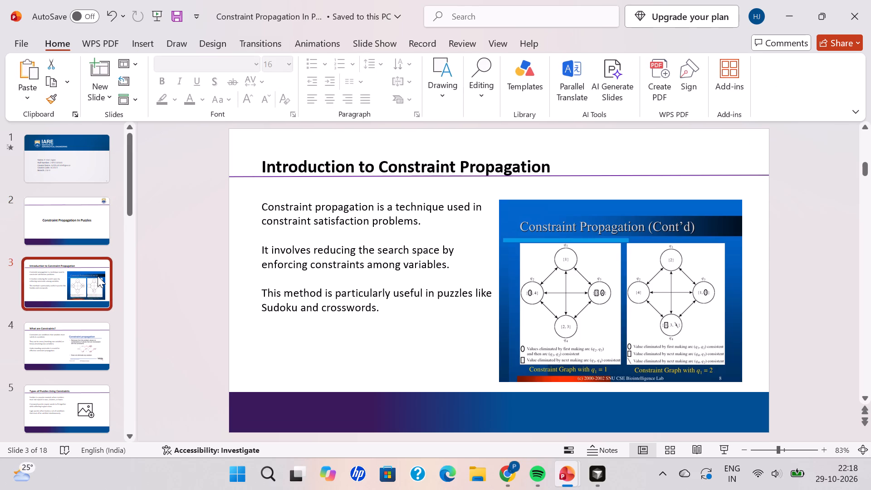
{"action": "key", "text": "ctrl+v"}
{"action": "key", "text": "Return"}
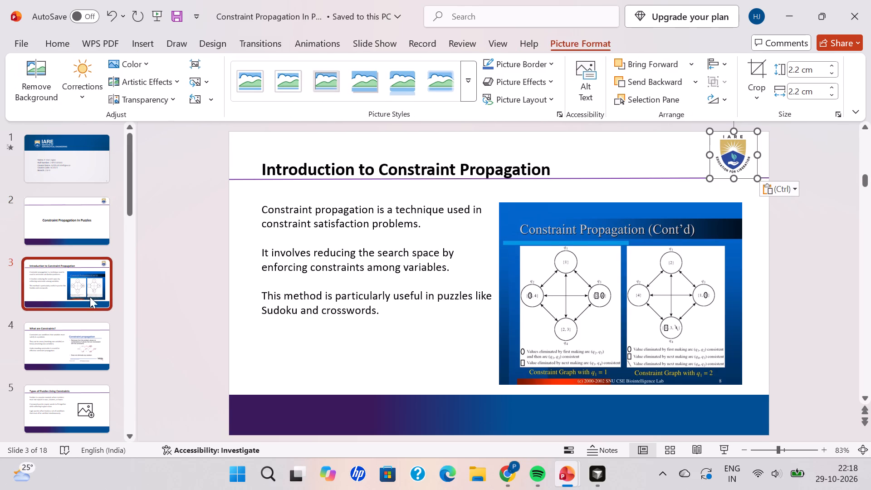
{"action": "left_click", "coordinate": [80, 342]}
{"action": "key", "text": "ctrl+v"}
{"action": "key", "text": "Return"}
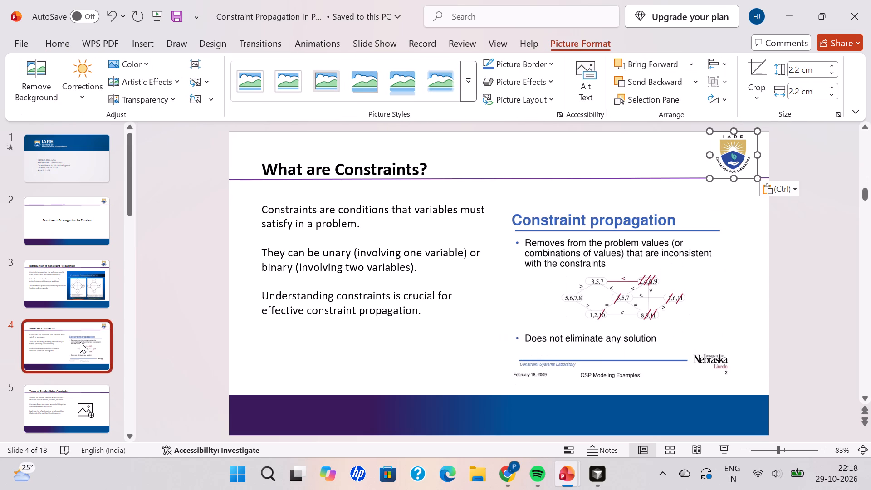
{"action": "left_click", "coordinate": [89, 399]}
{"action": "key", "text": "ctrl+v"}
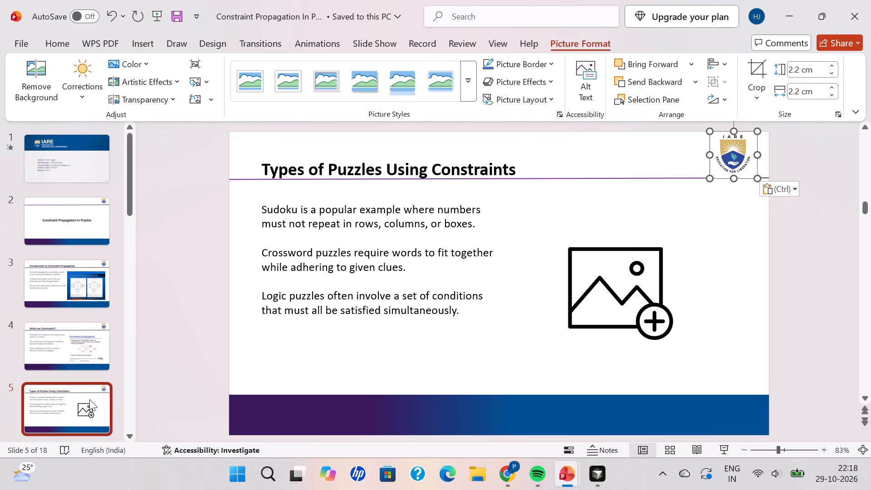
{"action": "key", "text": "Return"}
Paste the IARE logo onto slides 6, 7 and 8, from The Role of Variables in Puzzles to Forward Checking.
{"action": "scroll", "coordinate": [87, 351], "scroll_direction": "down", "scroll_amount": 2}
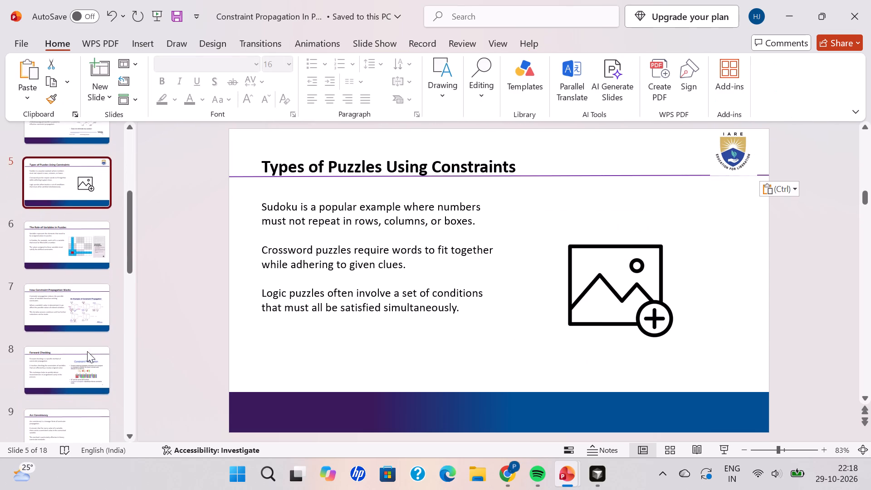
{"action": "scroll", "coordinate": [87, 351], "scroll_direction": "down", "scroll_amount": 1}
{"action": "left_click", "coordinate": [71, 250]}
{"action": "key", "text": "ctrl+v"}
{"action": "key", "text": "Return"}
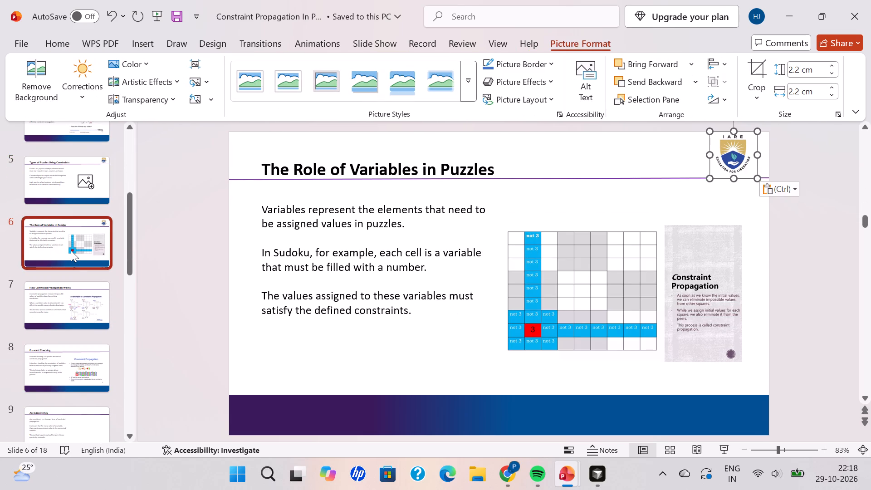
{"action": "left_click", "coordinate": [82, 307]}
{"action": "key", "text": "ctrl+b"}
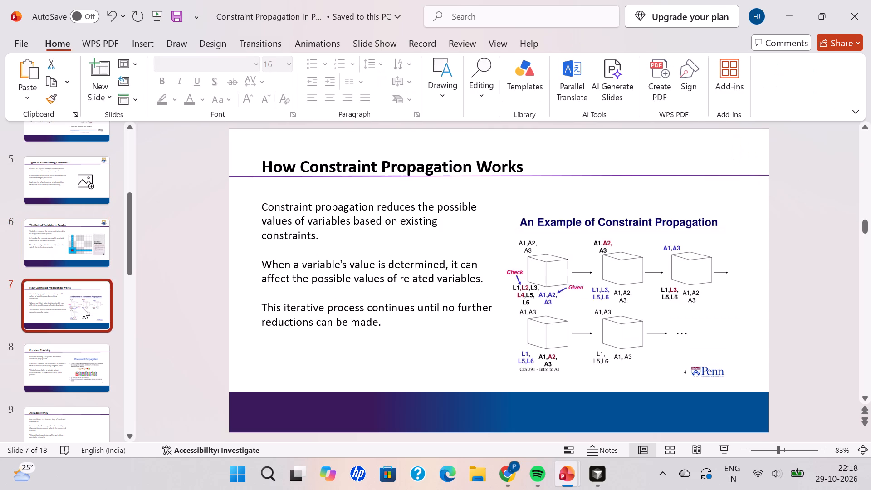
{"action": "key", "text": "ctrl+v"}
{"action": "key", "text": "Return"}
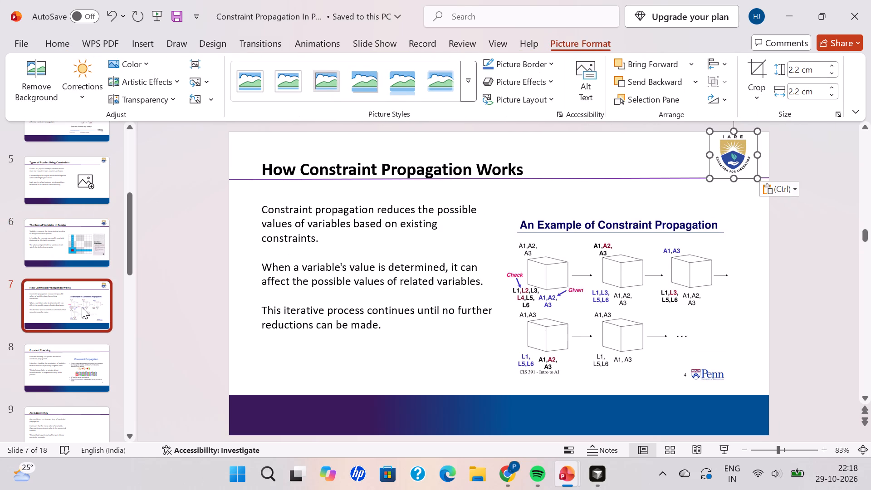
{"action": "left_click", "coordinate": [85, 373]}
{"action": "key", "text": "ctrl+v"}
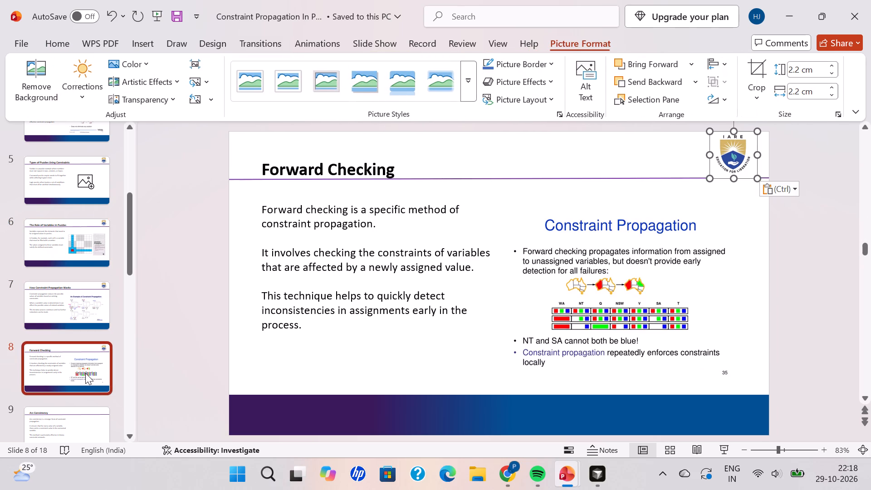
{"action": "key", "text": "Return"}
Paste the IARE logo onto slides 12, 13 and 14, from Applications Beyond Puzzles to Examples of Constraint Propagation in Action.
{"action": "scroll", "coordinate": [83, 400], "scroll_direction": "down", "scroll_amount": 3}
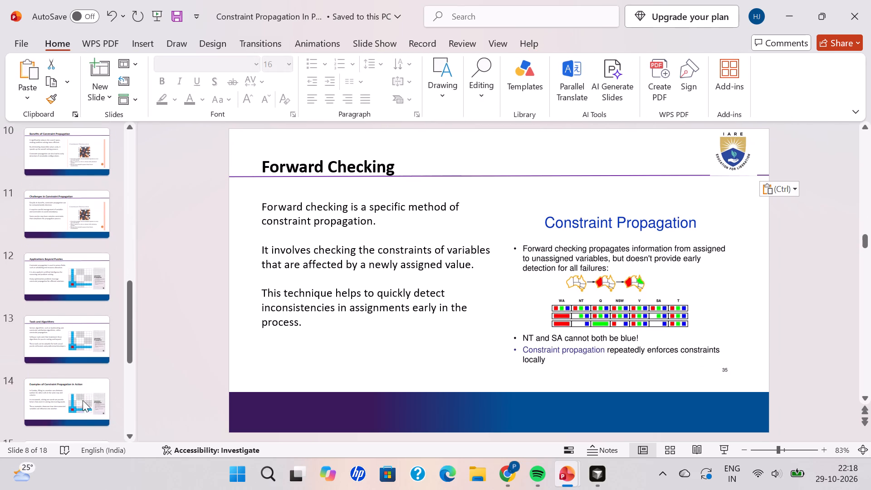
{"action": "left_click", "coordinate": [81, 286]}
{"action": "key", "text": "ctrl+v"}
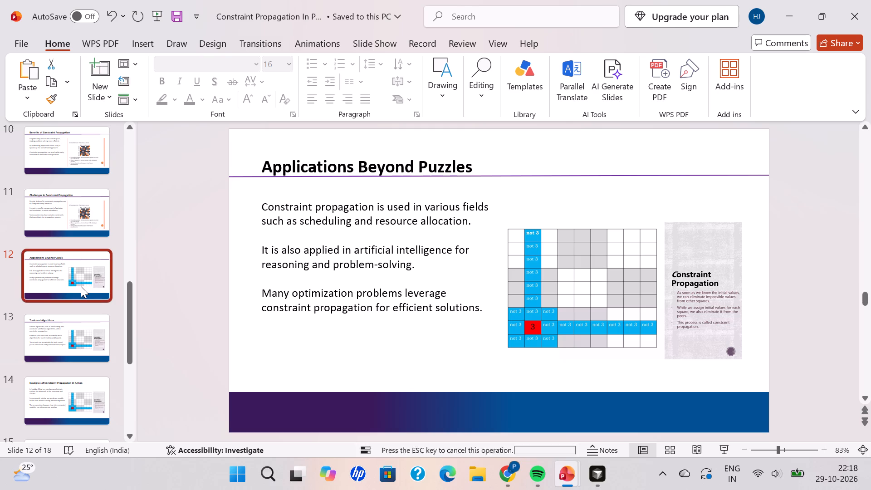
{"action": "key", "text": "Return"}
{"action": "left_click", "coordinate": [89, 356]}
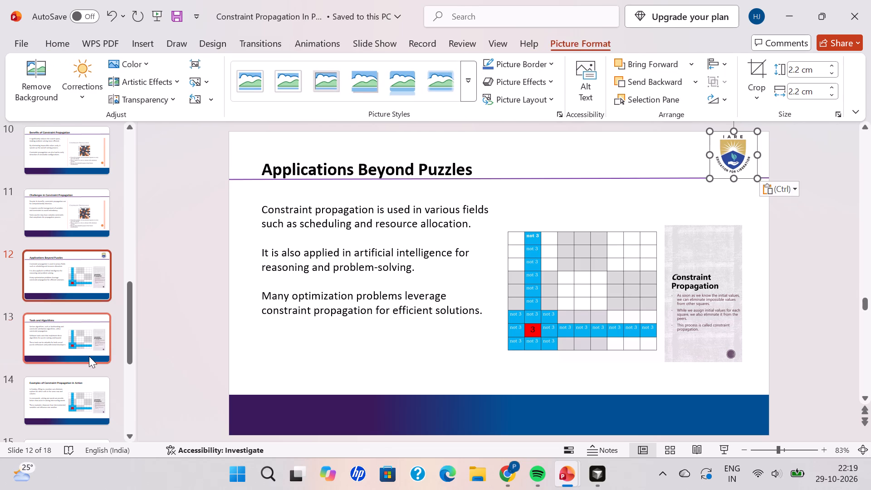
{"action": "key", "text": "ctrl+v"}
{"action": "key", "text": "Return"}
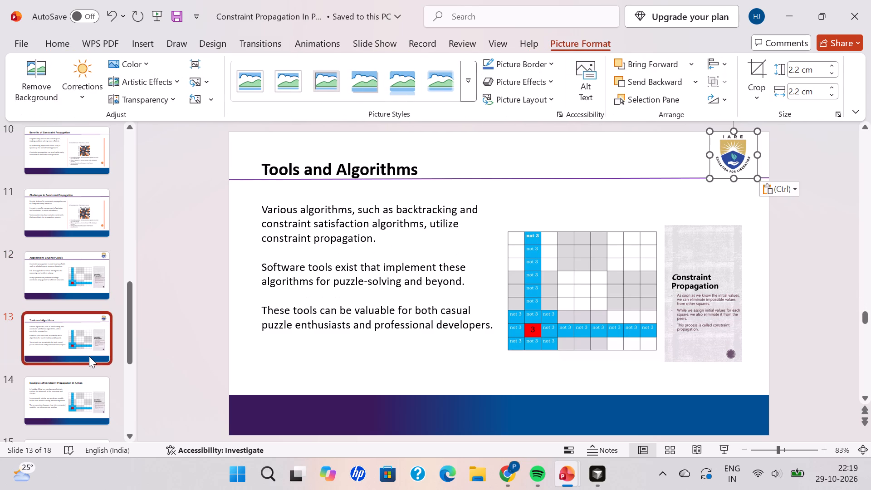
{"action": "left_click", "coordinate": [92, 390]}
{"action": "key", "text": "ctrl+v"}
{"action": "key", "text": "Return"}
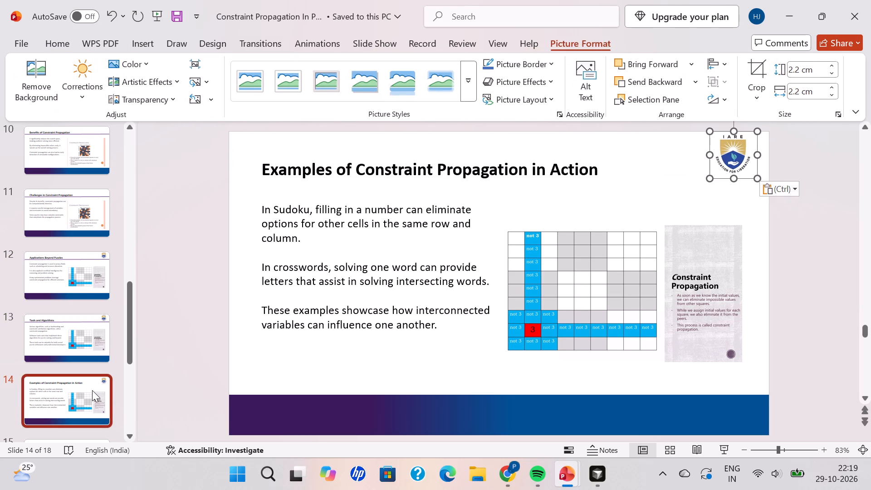
Paste the IARE logo onto slides 15 to 18, from Future Directions to References.
{"action": "scroll", "coordinate": [75, 407], "scroll_direction": "down", "scroll_amount": 3}
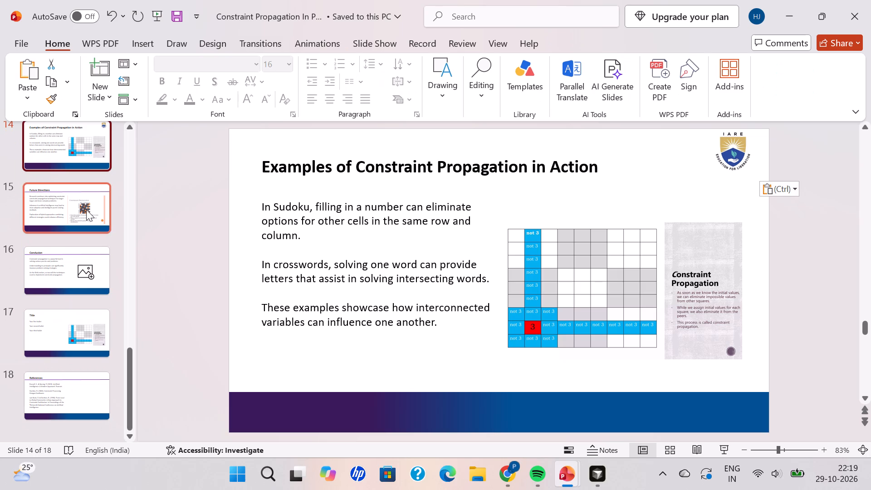
{"action": "left_click", "coordinate": [89, 201]}
{"action": "key", "text": "ctrl+v"}
{"action": "key", "text": "Return"}
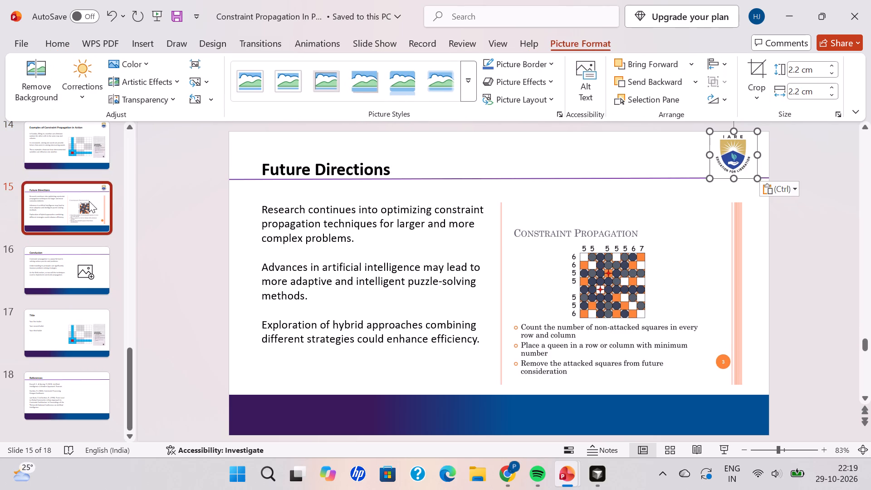
{"action": "left_click", "coordinate": [78, 266]}
{"action": "key", "text": "ctrl+v"}
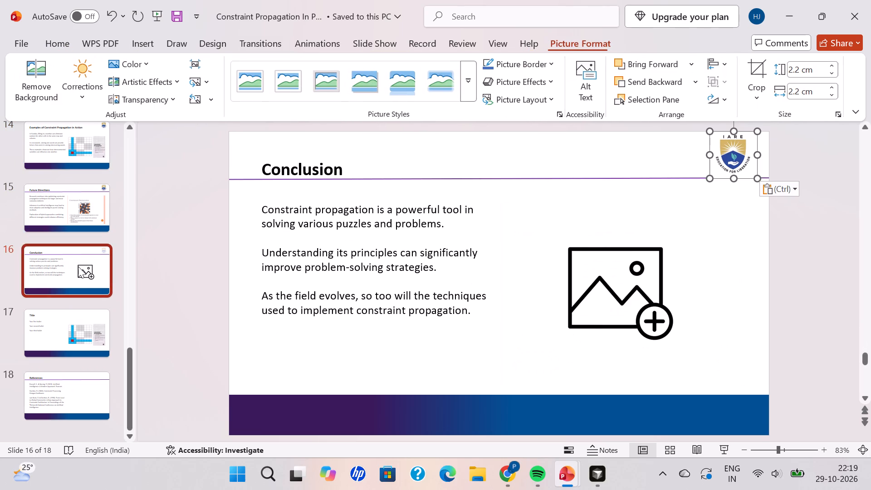
{"action": "key", "text": "Return"}
{"action": "left_click", "coordinate": [78, 328]}
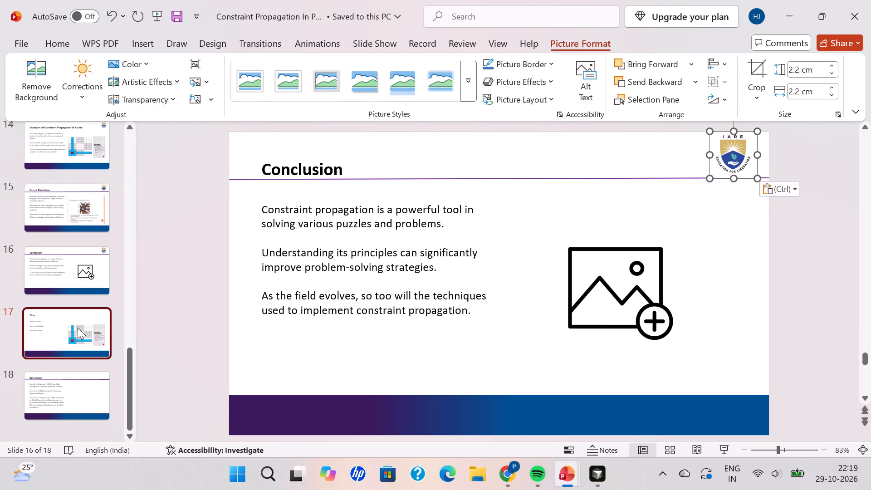
{"action": "key", "text": "ctrl+v"}
{"action": "key", "text": "Return"}
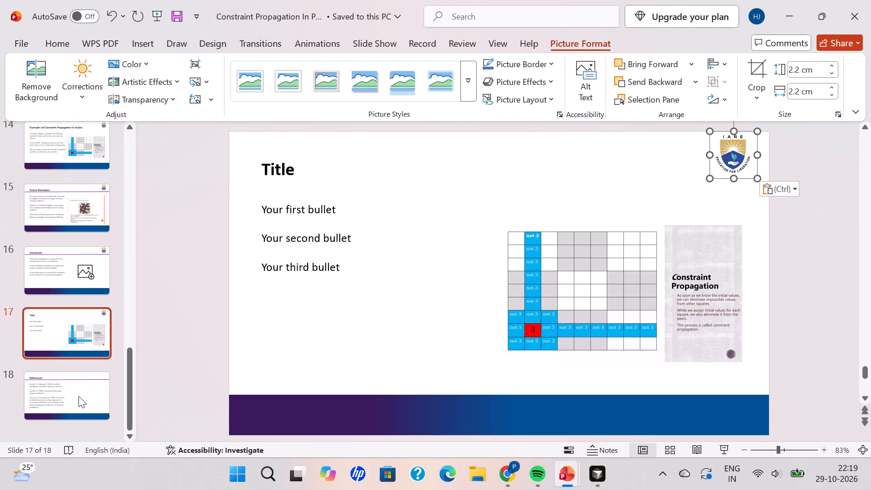
{"action": "left_click", "coordinate": [78, 396]}
{"action": "key", "text": "ctrl+v"}
{"action": "key", "text": "Return"}
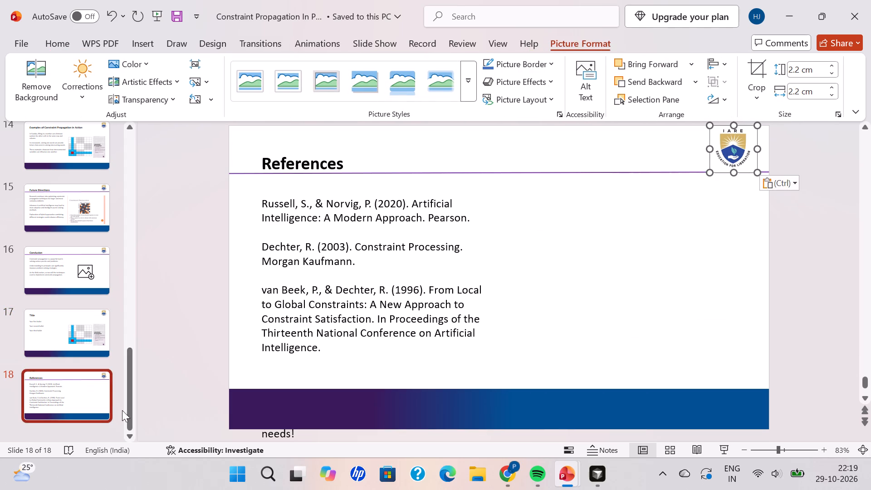
Save the Constraint Propagation deck as a PowerPoint Show named AI in the Downloads folder "new".
{"action": "scroll", "coordinate": [64, 333], "scroll_direction": "up", "scroll_amount": 7}
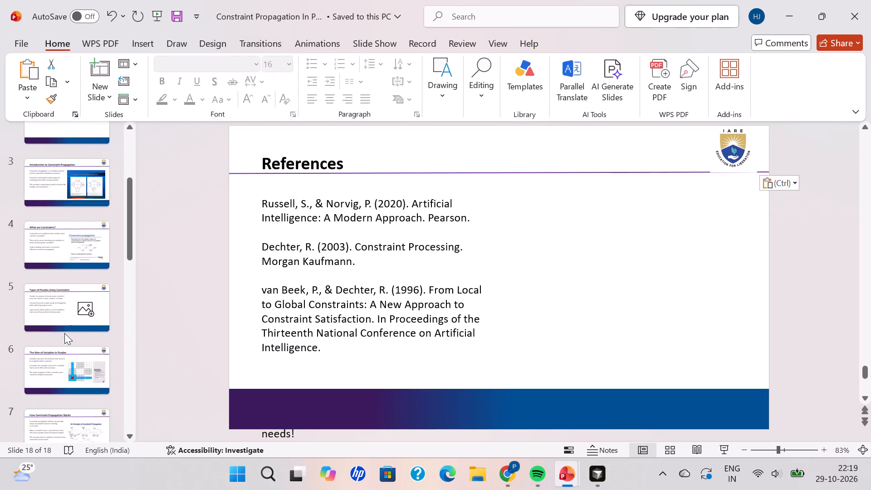
{"action": "scroll", "coordinate": [255, 350], "scroll_direction": "up", "scroll_amount": 3}
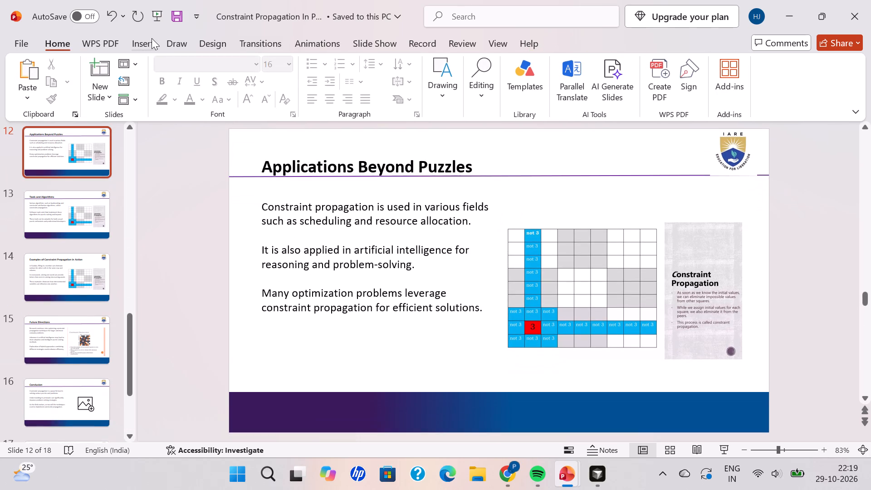
{"action": "left_click", "coordinate": [420, 37]}
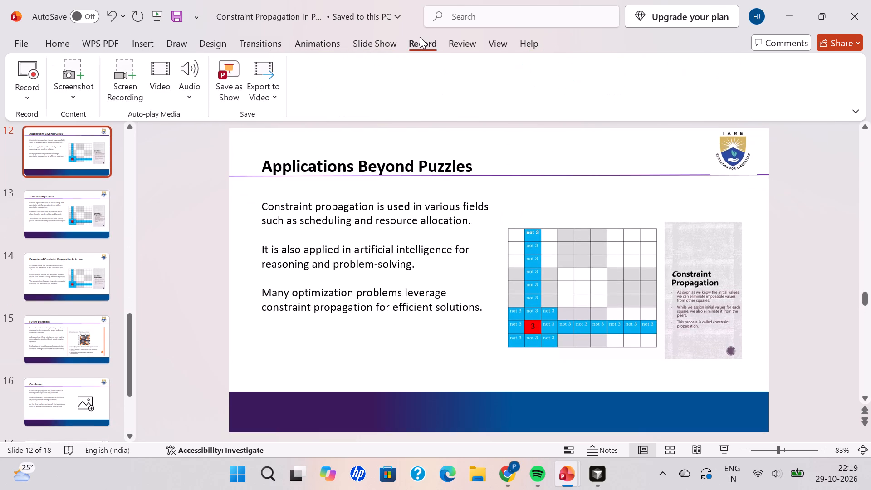
{"action": "left_click", "coordinate": [228, 71]}
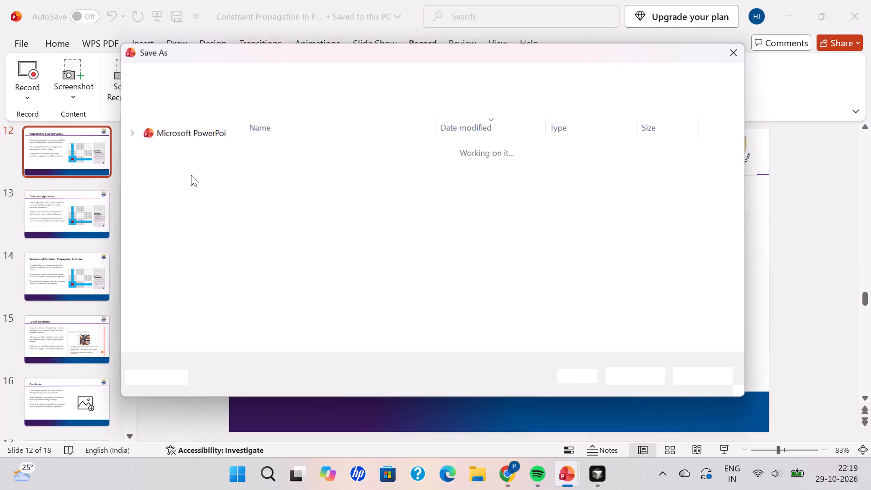
{"action": "scroll", "coordinate": [182, 231], "scroll_direction": "up", "scroll_amount": 3}
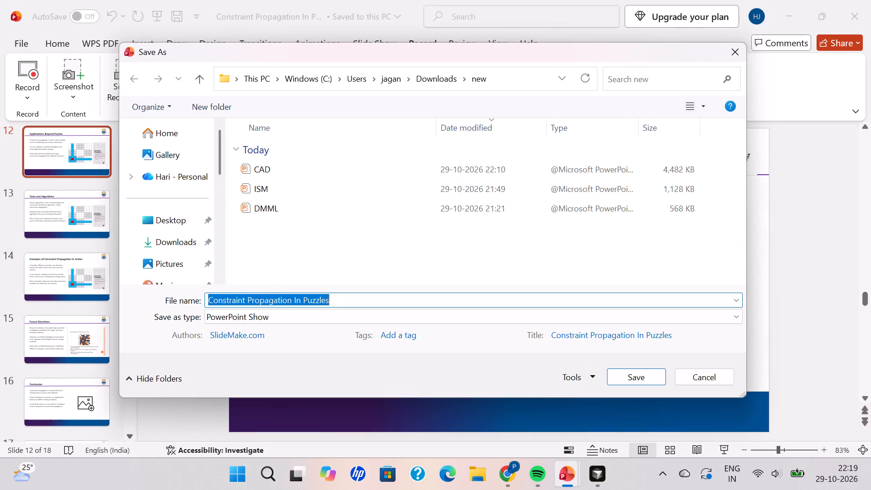
{"action": "key", "text": "BackSpace"}
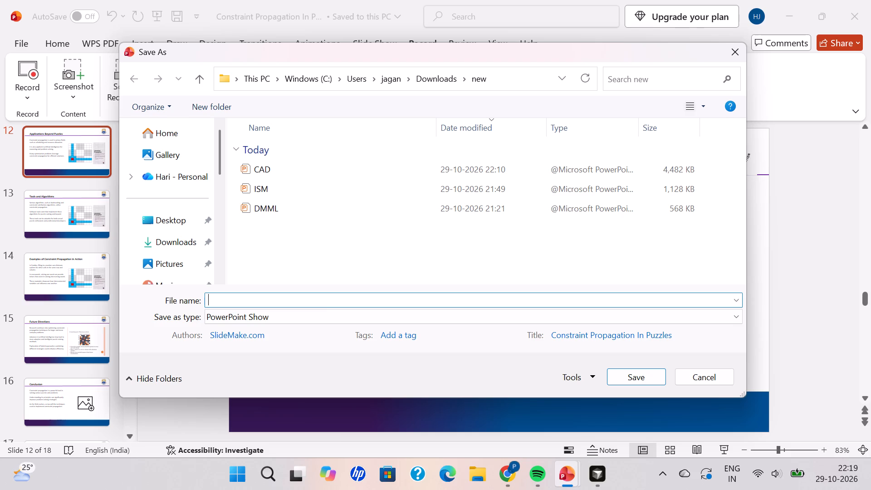
{"action": "type", "text": "AI"}
{"action": "key", "text": "Return"}
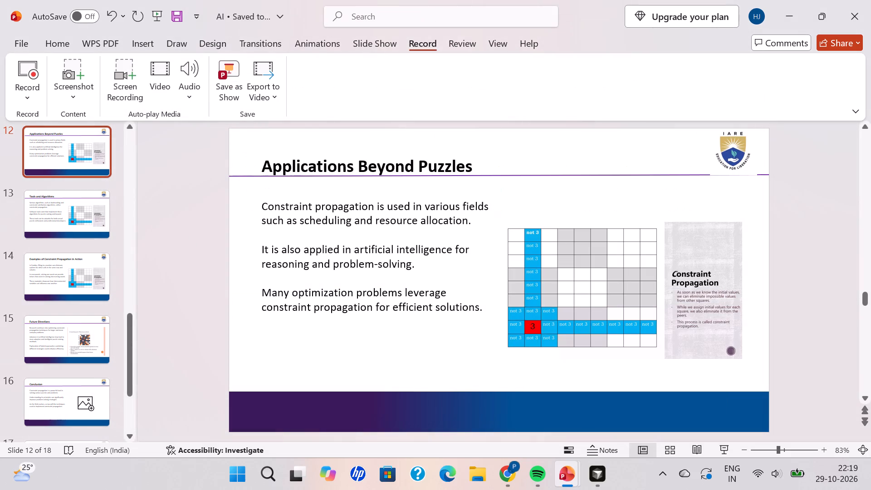
Close the AI presentation.
{"action": "scroll", "coordinate": [489, 311], "scroll_direction": "up", "scroll_amount": 1}
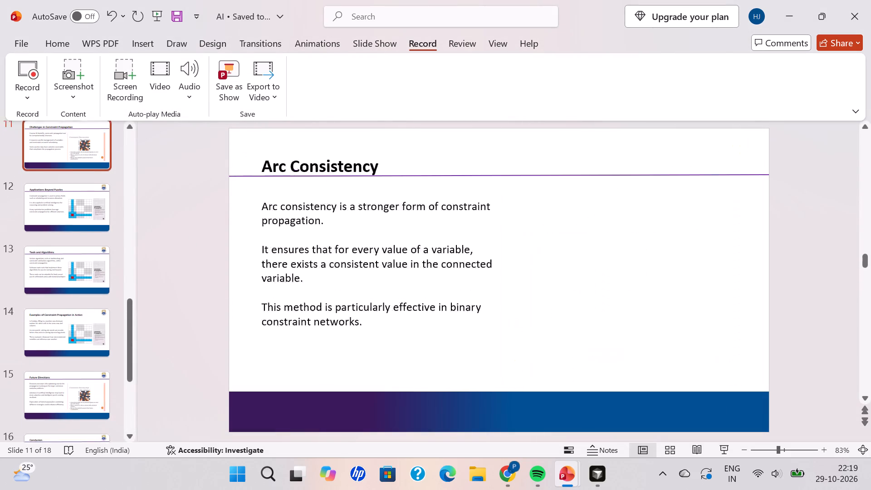
{"action": "scroll", "coordinate": [489, 311], "scroll_direction": "up", "scroll_amount": 1}
{"action": "left_click", "coordinate": [862, 0]}
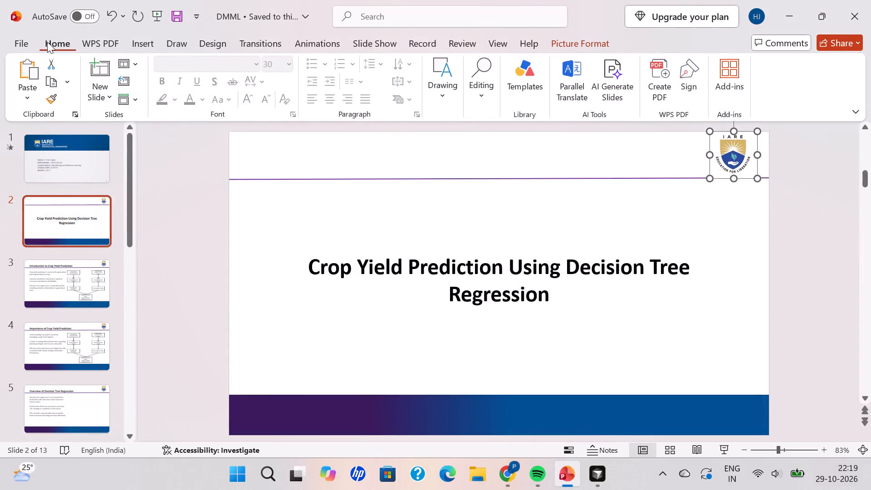
Open the presentation Develop A Data Migration Process Between Two Incompatible Database Schemas from the folder "new" and enable editing.
{"action": "left_click", "coordinate": [25, 36]}
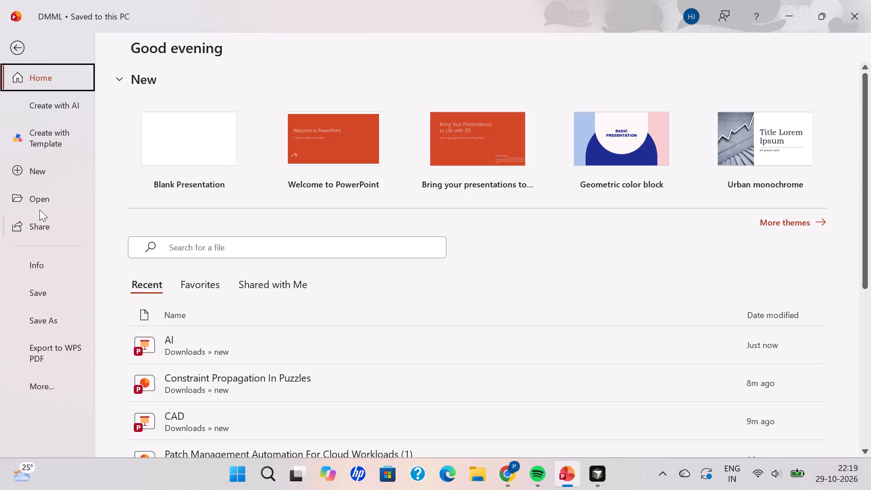
{"action": "left_click", "coordinate": [36, 204]}
{"action": "left_click", "coordinate": [166, 314]}
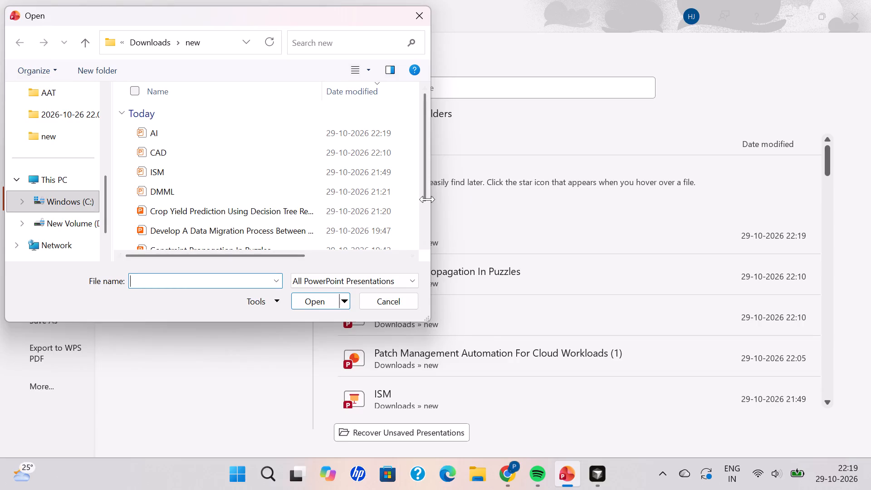
{"action": "scroll", "coordinate": [286, 205], "scroll_direction": "down", "scroll_amount": 1}
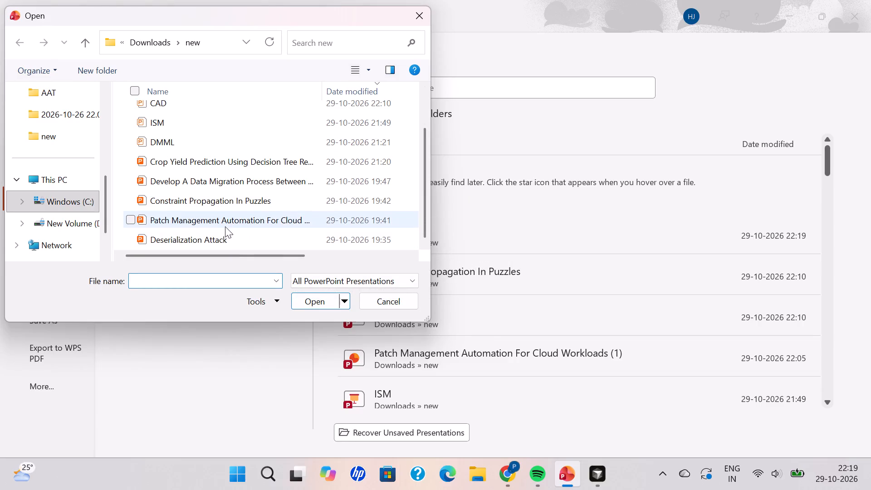
{"action": "double_click", "coordinate": [221, 186]}
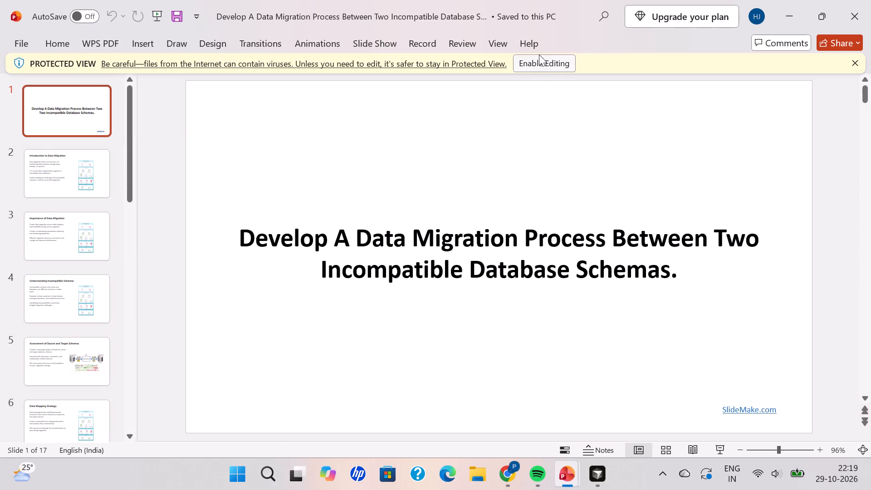
{"action": "left_click", "coordinate": [539, 61]}
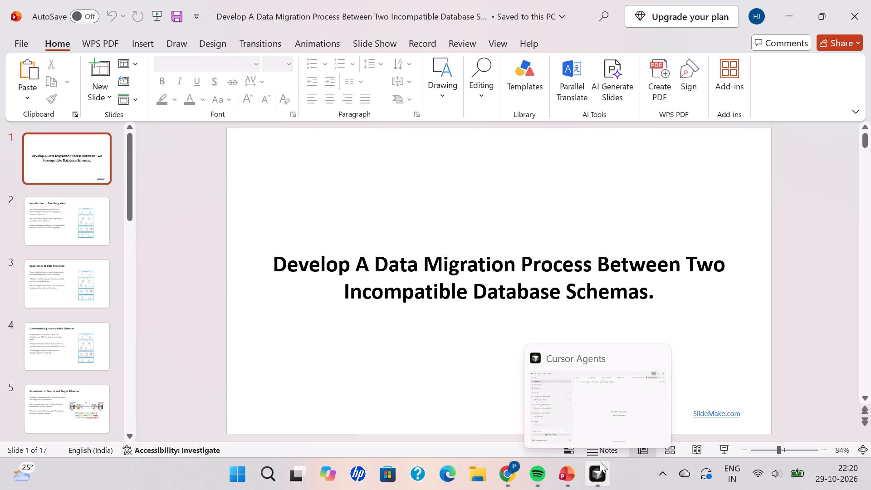
Switch to the Cursor window and close it.
{"action": "left_click", "coordinate": [600, 461]}
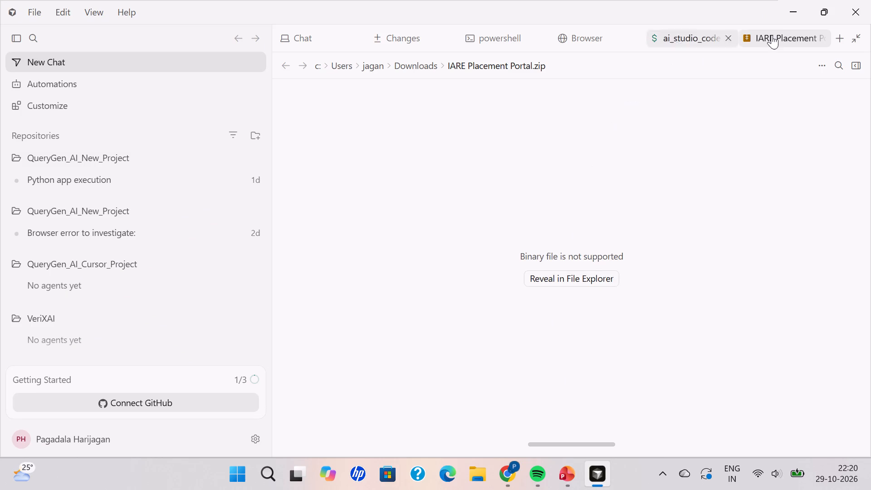
{"action": "left_click", "coordinate": [850, 8]}
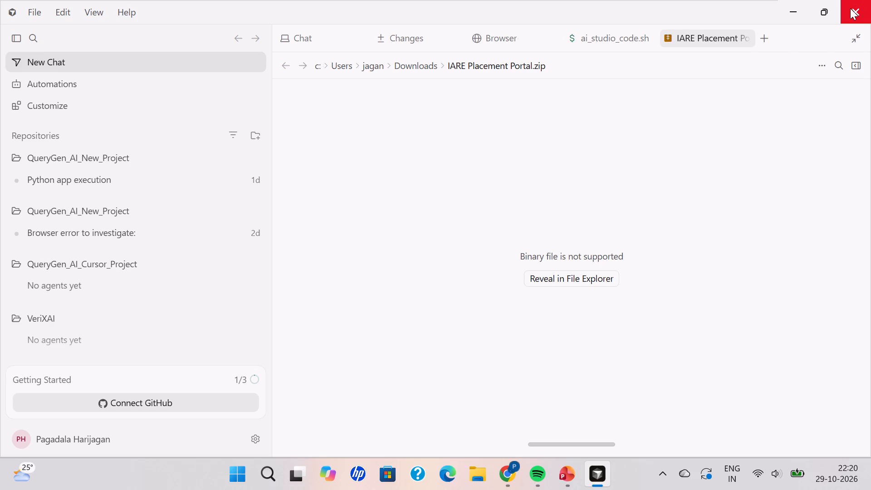